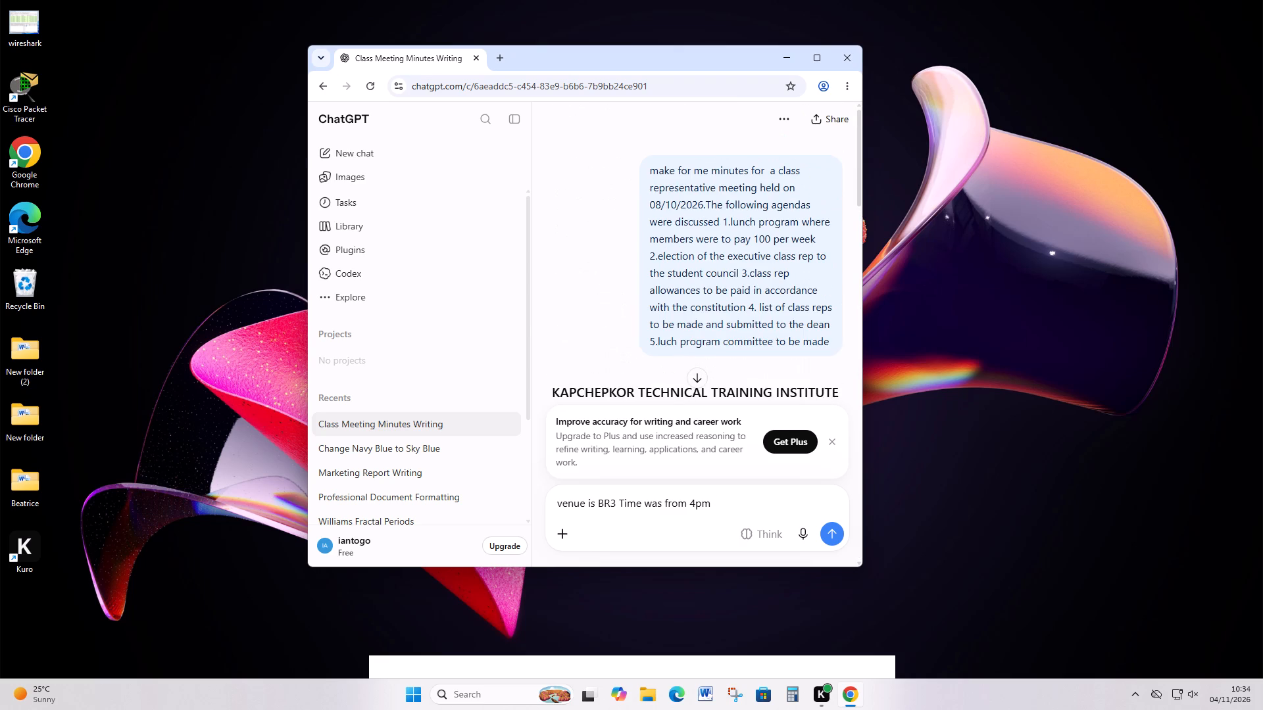
{"action": "scroll", "coordinate": [694, 287], "scroll_direction": "up", "scroll_amount": 5}
{"action": "scroll", "coordinate": [699, 312], "scroll_direction": "down", "scroll_amount": 2}
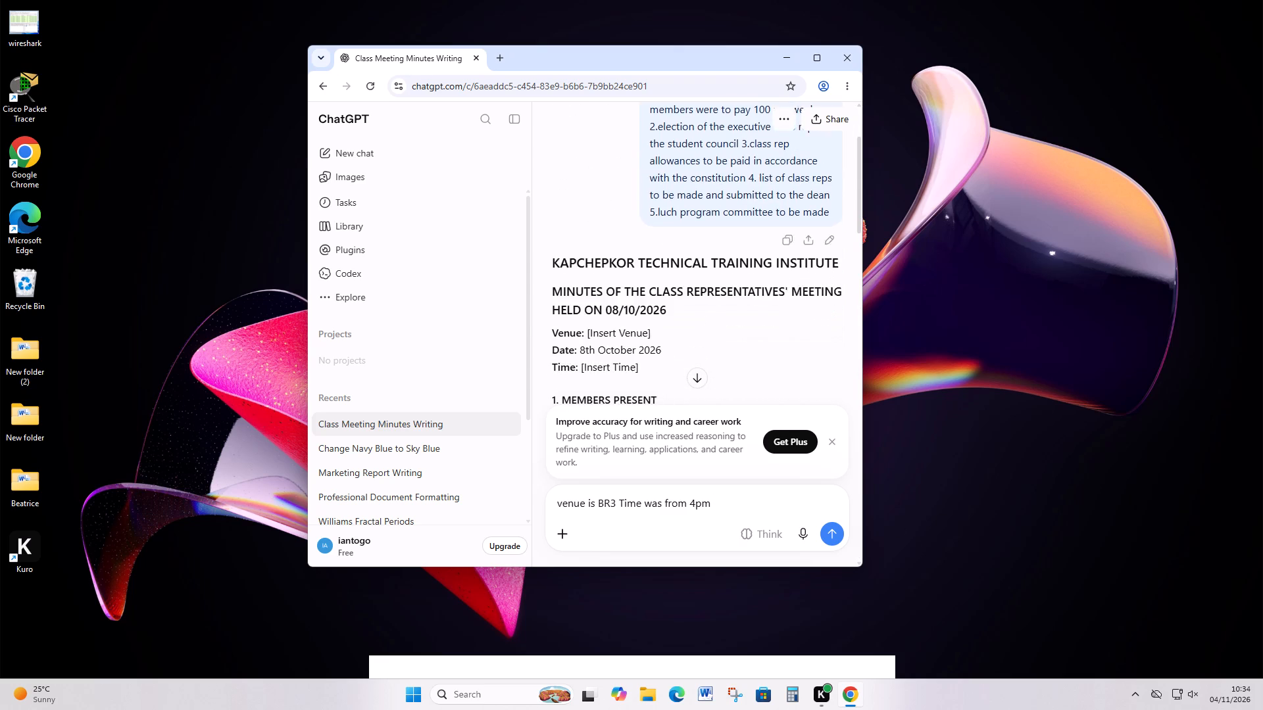
{"action": "scroll", "coordinate": [697, 312], "scroll_direction": "down", "scroll_amount": 3}
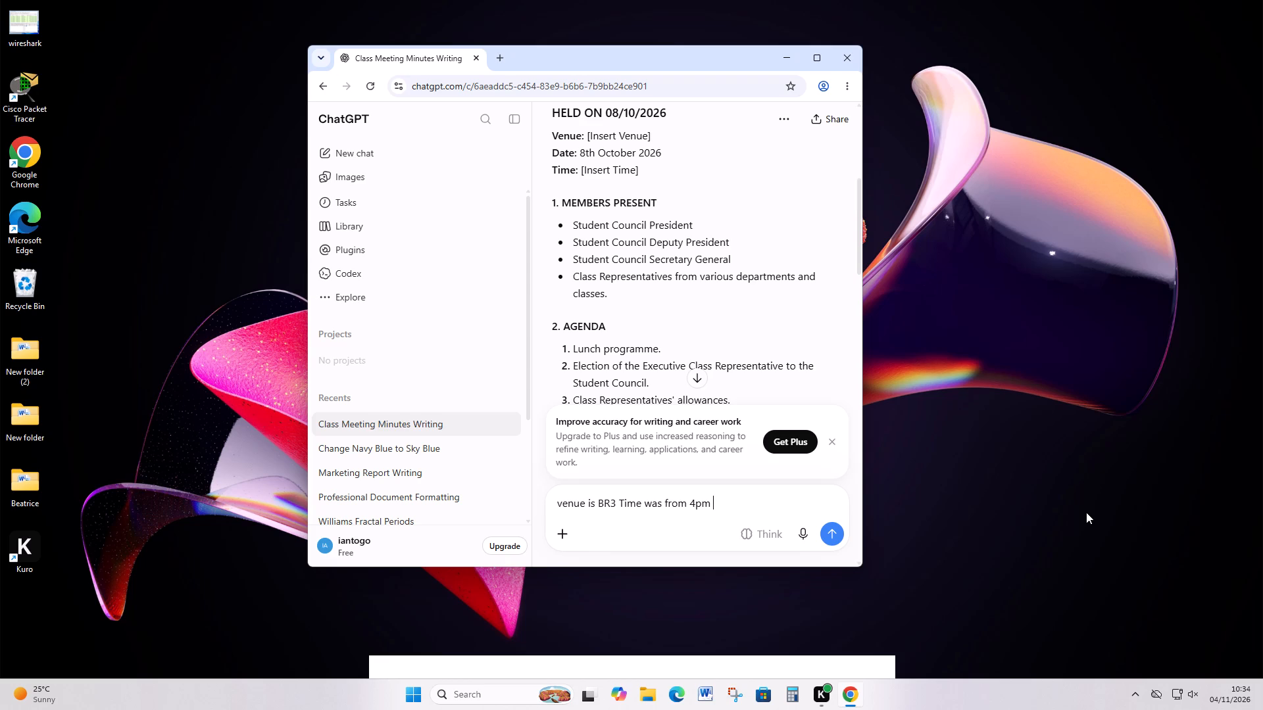
Open the CLASS REPRESENTATIVES LIST document from desktop New folder (2) and examine its class representative and Student Council Officials 2026/2027 tables.
{"action": "double_click", "coordinate": [33, 375]}
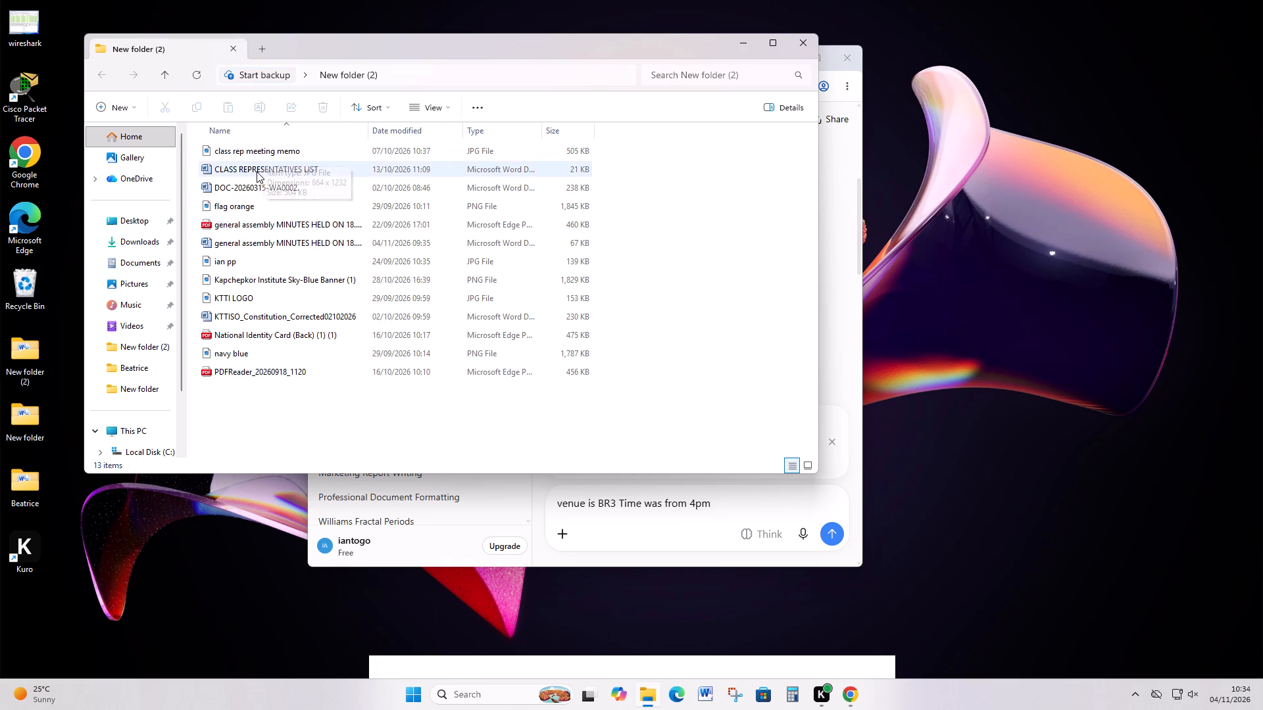
{"action": "double_click", "coordinate": [311, 172]}
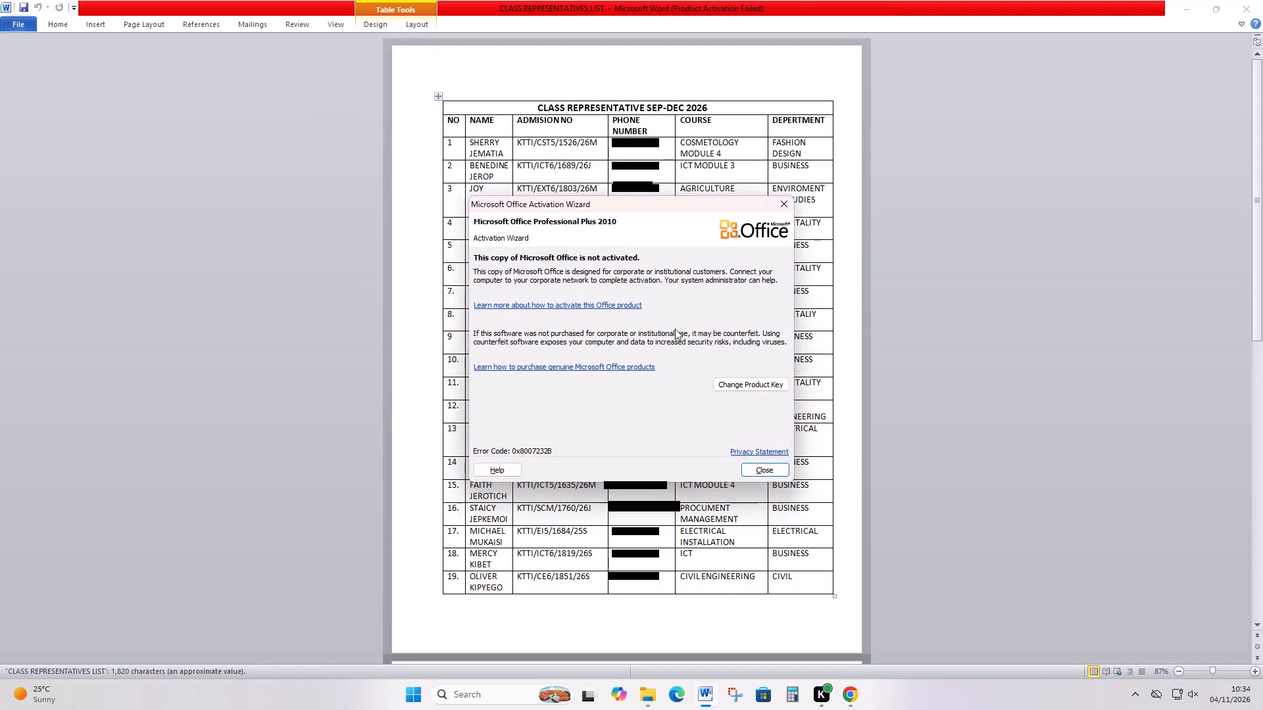
{"action": "left_click", "coordinate": [774, 202]}
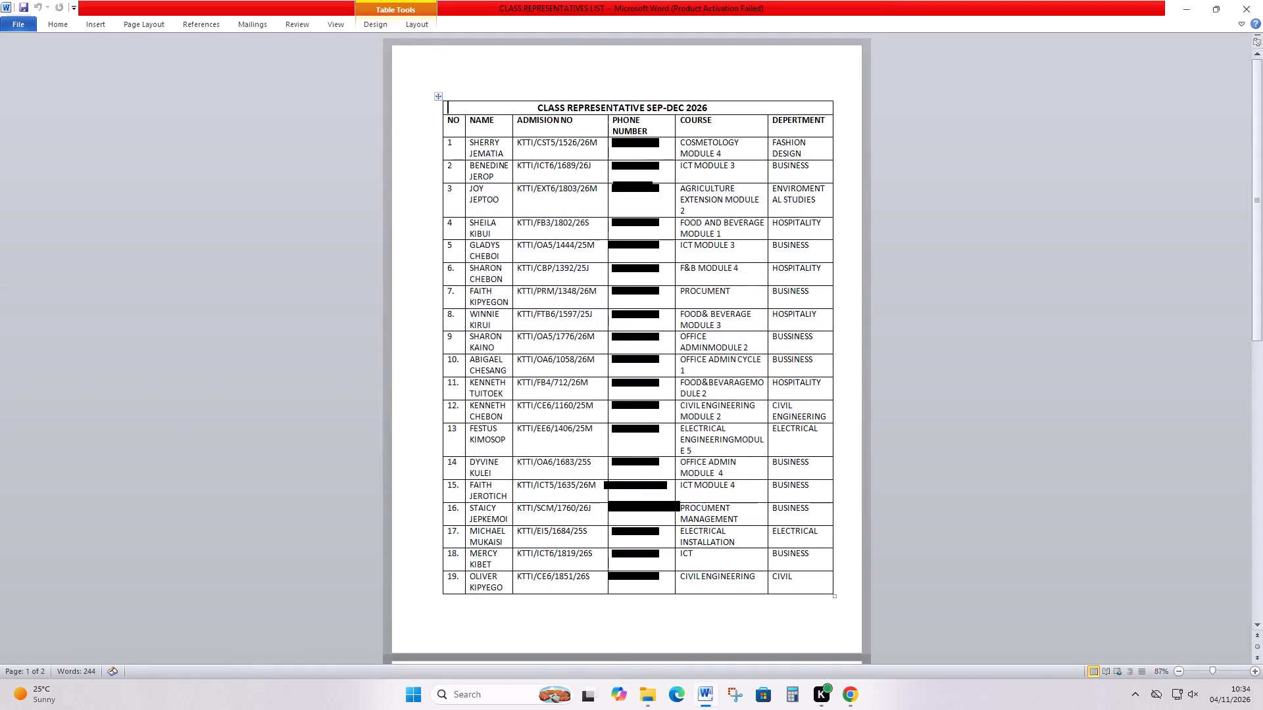
{"action": "scroll", "coordinate": [662, 536], "scroll_direction": "down", "scroll_amount": 16}
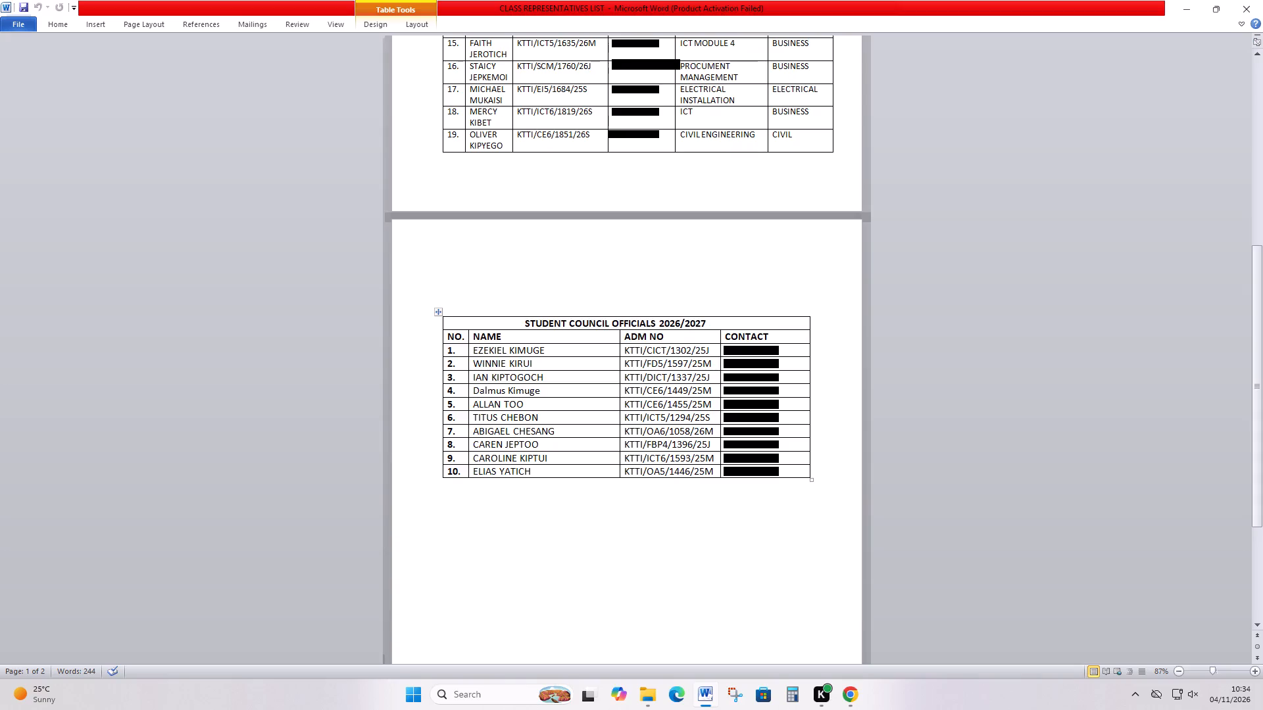
Copy names and admission numbers of officials 1 to 4, plus only the names of officials 7 and 8, from the Student Council Officials 2026/2027 table.
{"action": "left_click_drag", "start_coordinate": [473, 348], "coordinate": [588, 366]}
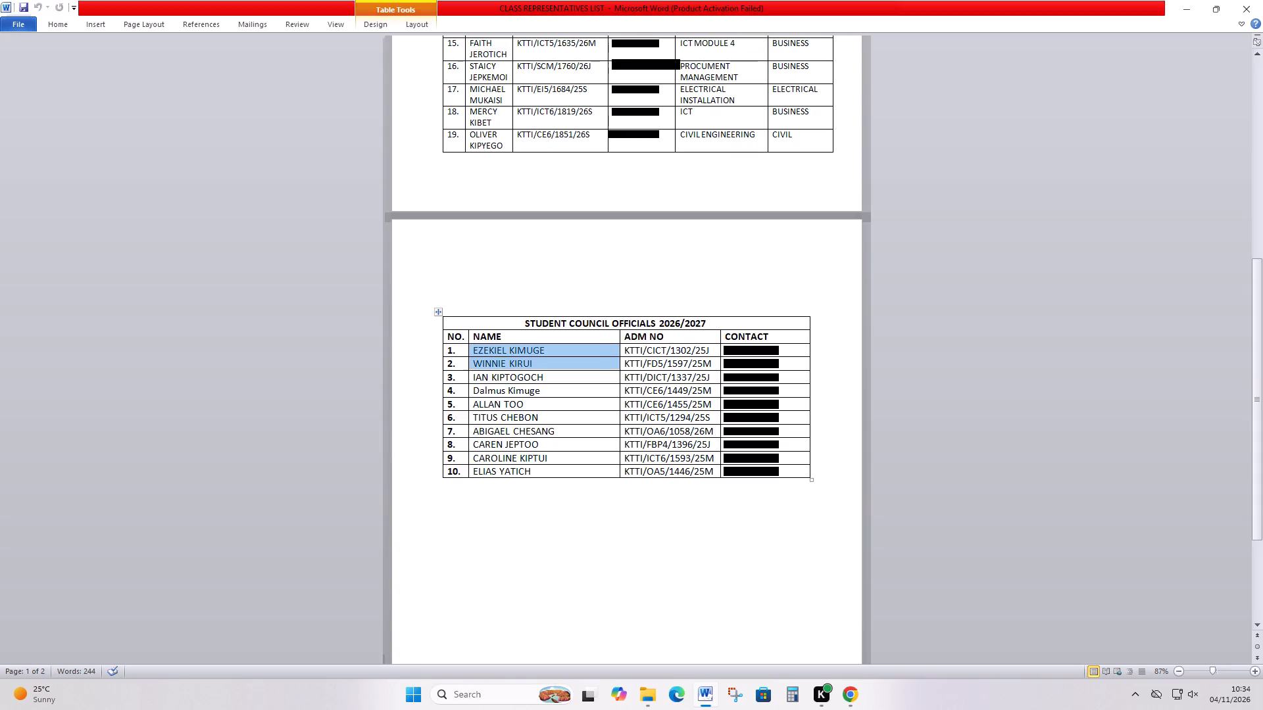
{"action": "left_click_drag", "start_coordinate": [588, 366], "coordinate": [777, 366]}
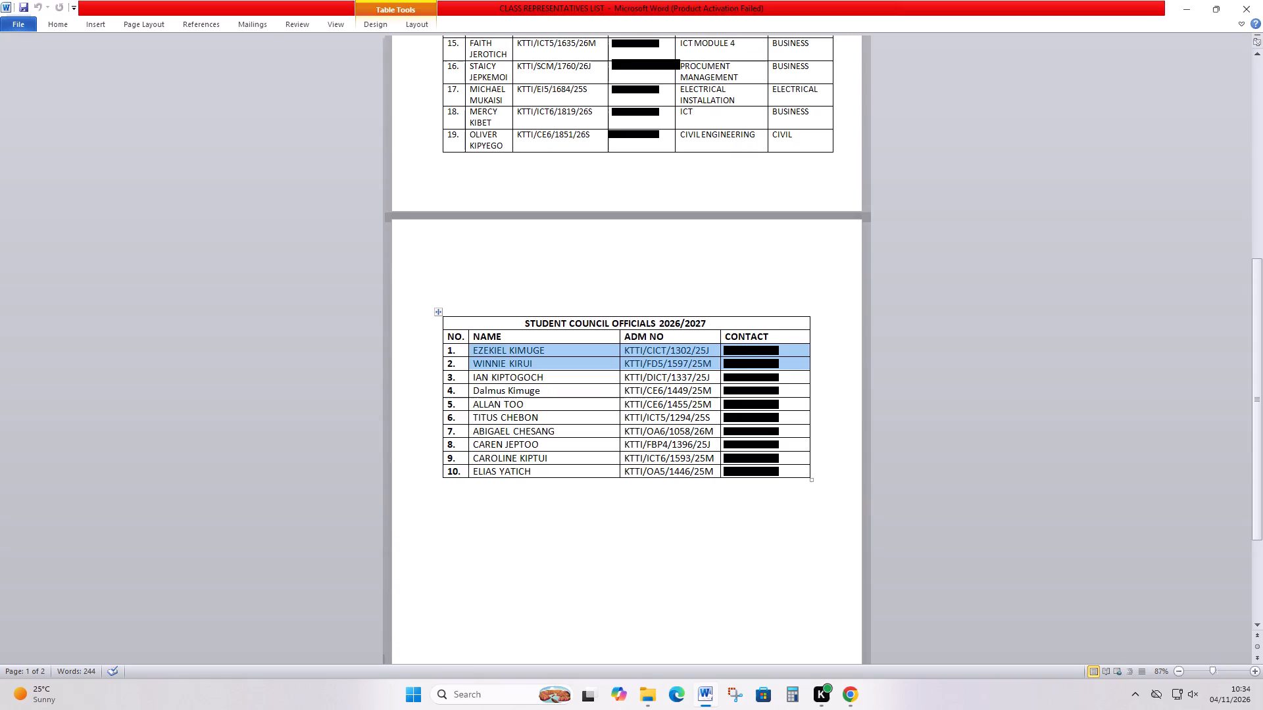
{"action": "left_click_drag", "start_coordinate": [777, 366], "coordinate": [712, 362]}
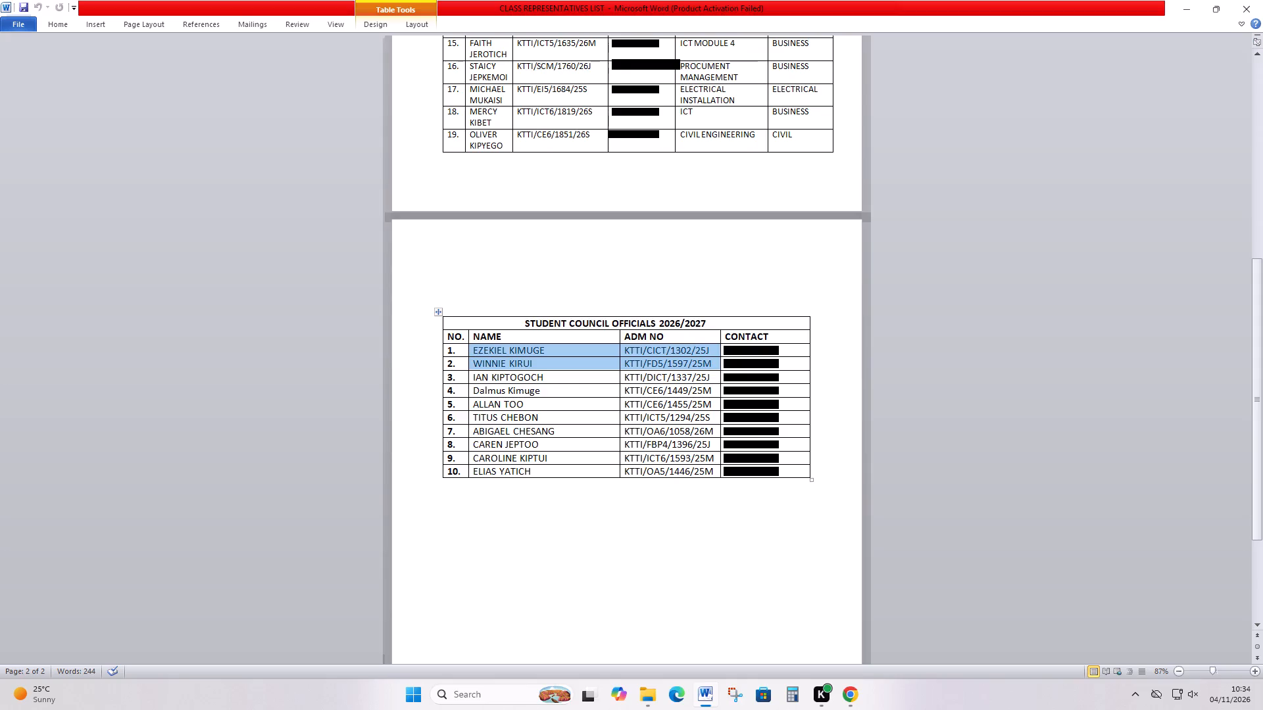
{"action": "left_click", "coordinate": [490, 354]}
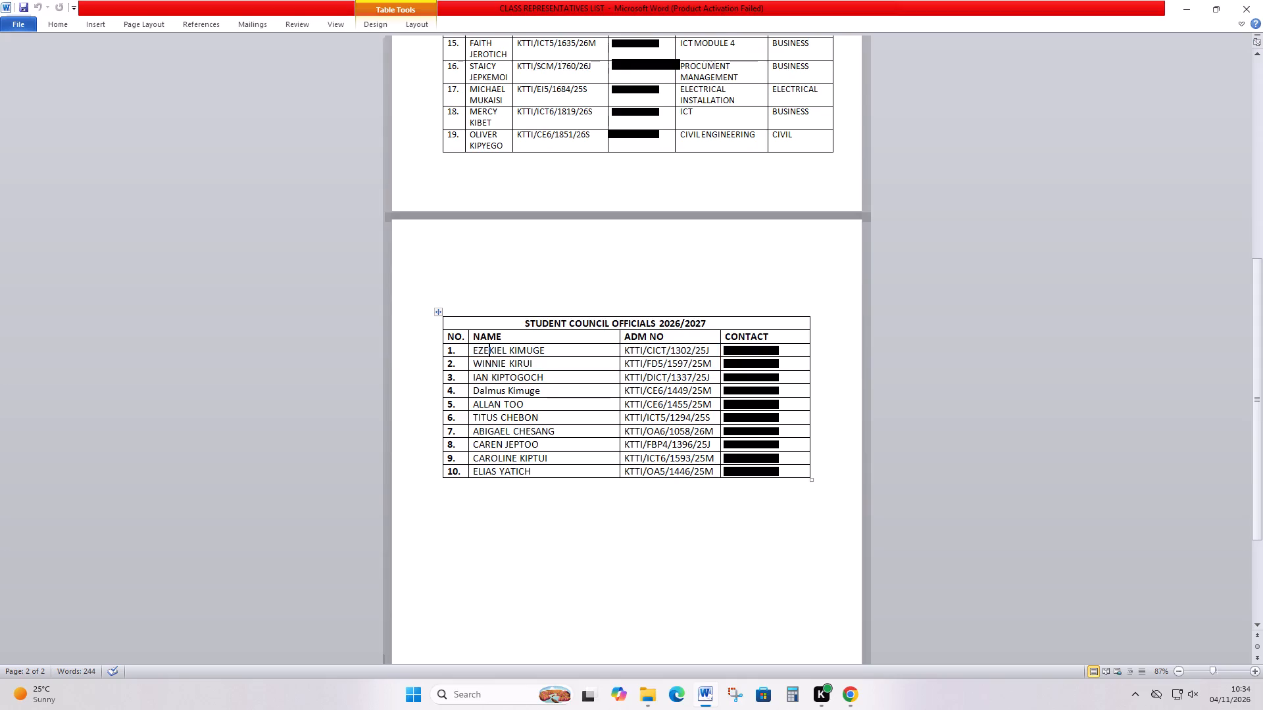
{"action": "left_click_drag", "start_coordinate": [474, 347], "coordinate": [704, 380]}
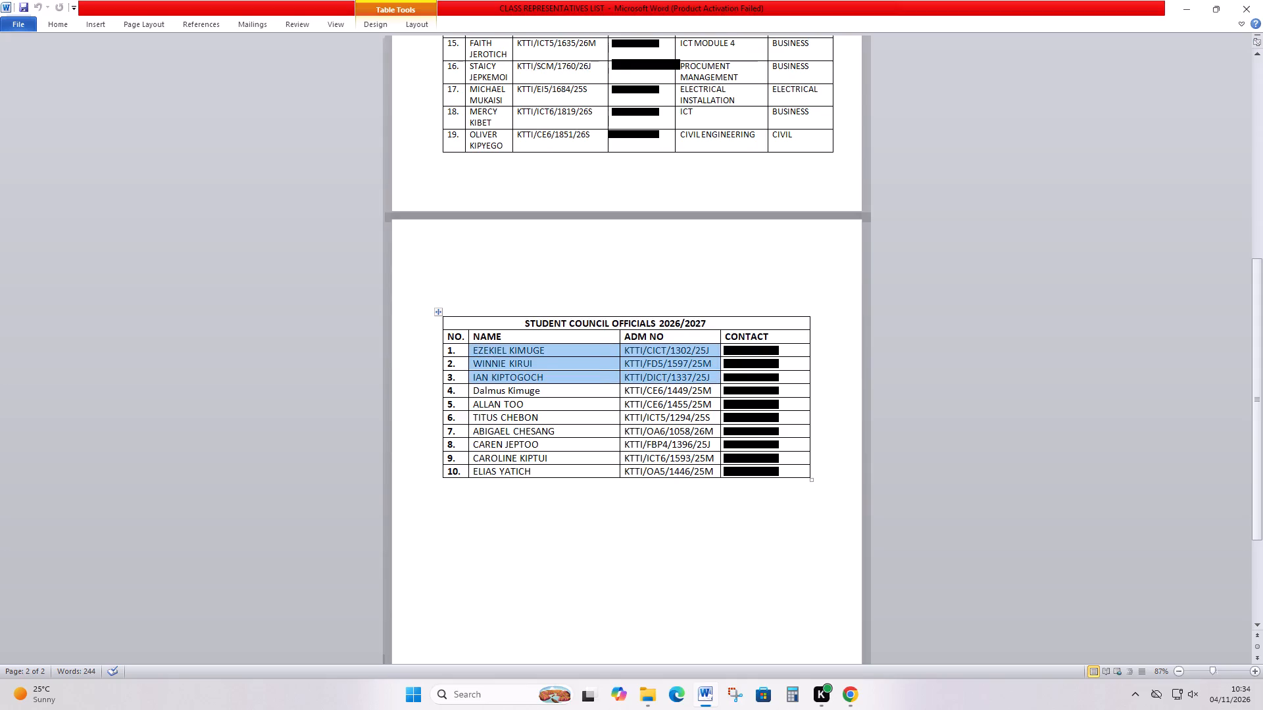
{"action": "left_click_drag", "start_coordinate": [704, 380], "coordinate": [708, 380]}
{"action": "left_click_drag", "start_coordinate": [708, 380], "coordinate": [710, 387]}
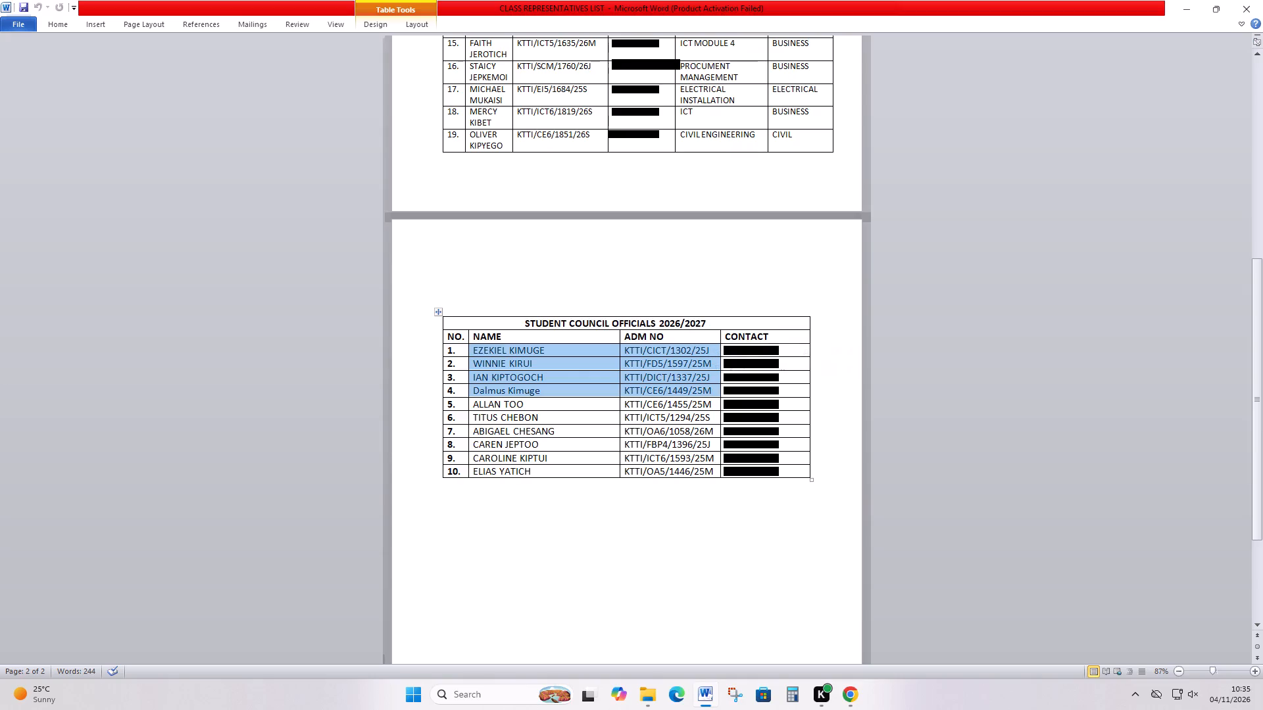
{"action": "left_click_drag", "start_coordinate": [473, 429], "coordinate": [555, 427], "text": "ctrl"}
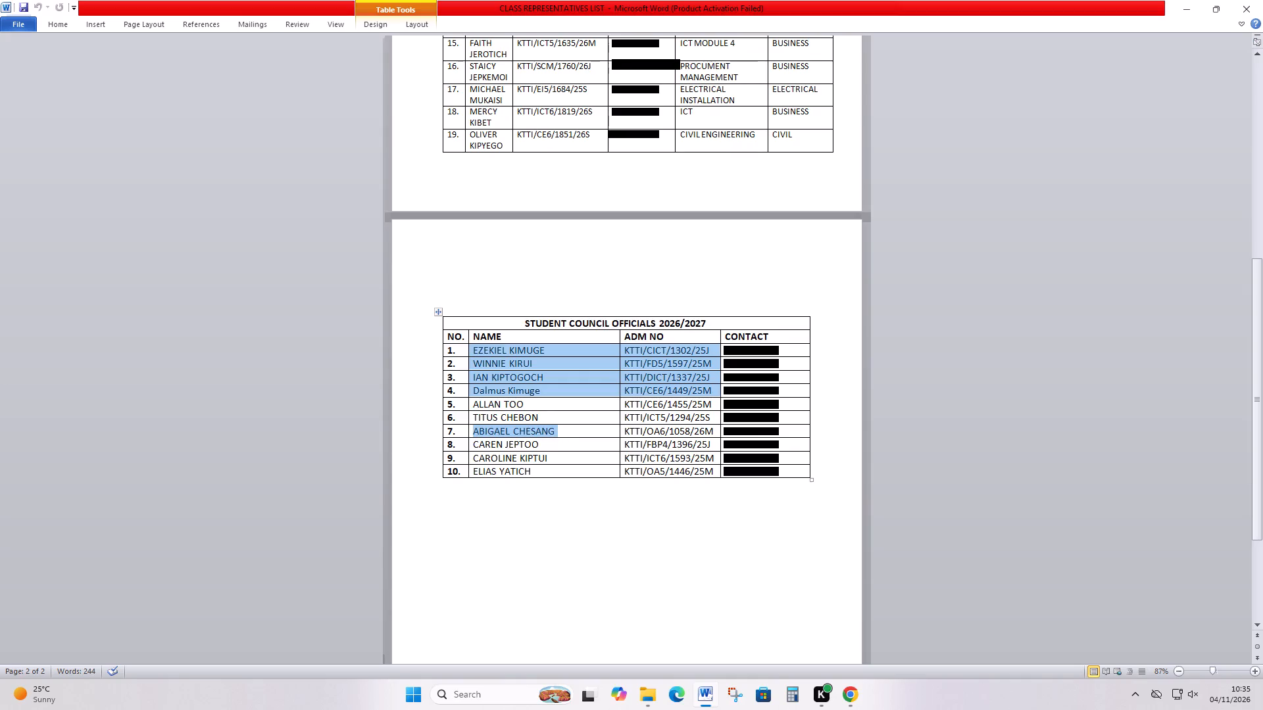
{"action": "left_click_drag", "start_coordinate": [476, 442], "coordinate": [539, 443], "text": "ctrl"}
{"action": "right_click", "coordinate": [511, 381]}
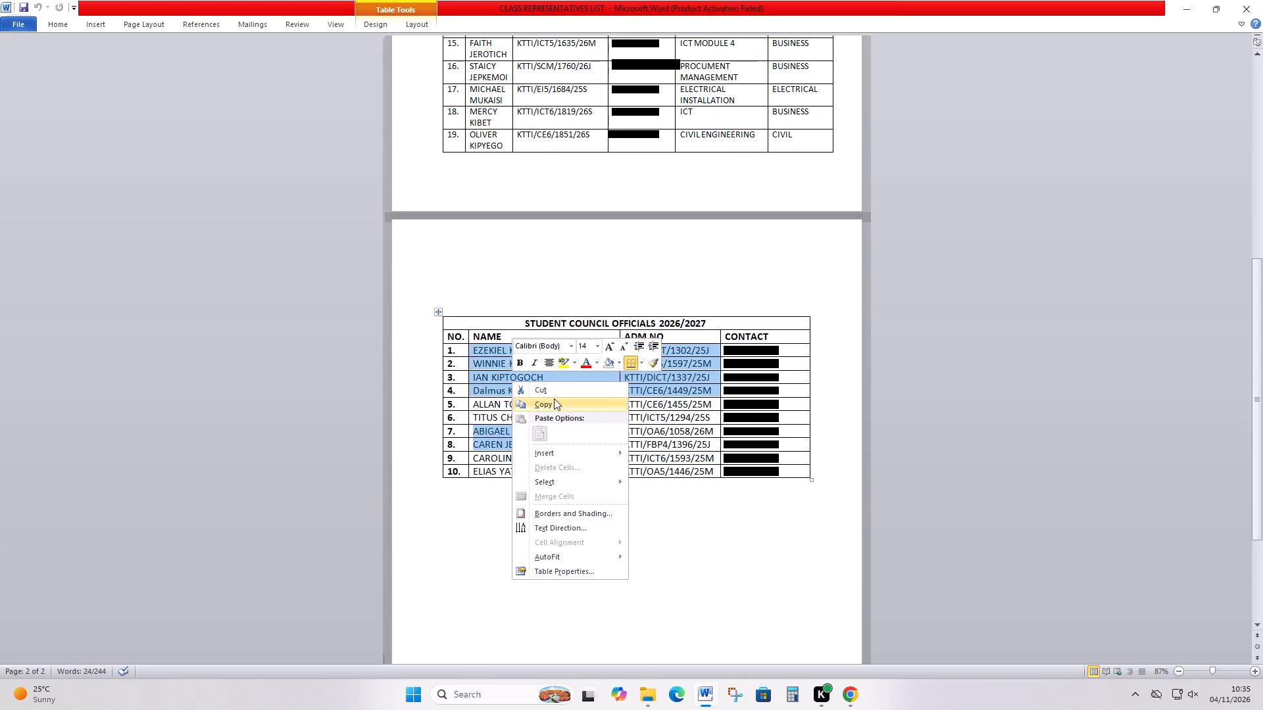
{"action": "left_click", "coordinate": [539, 405]}
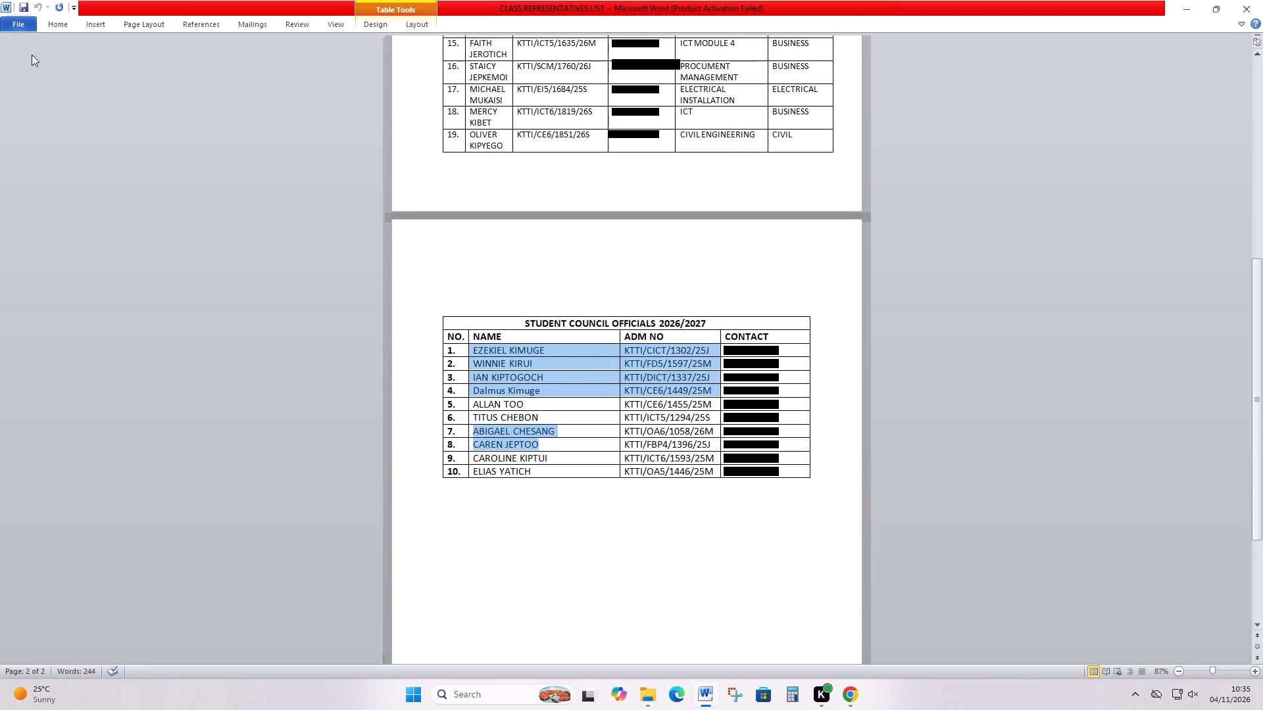
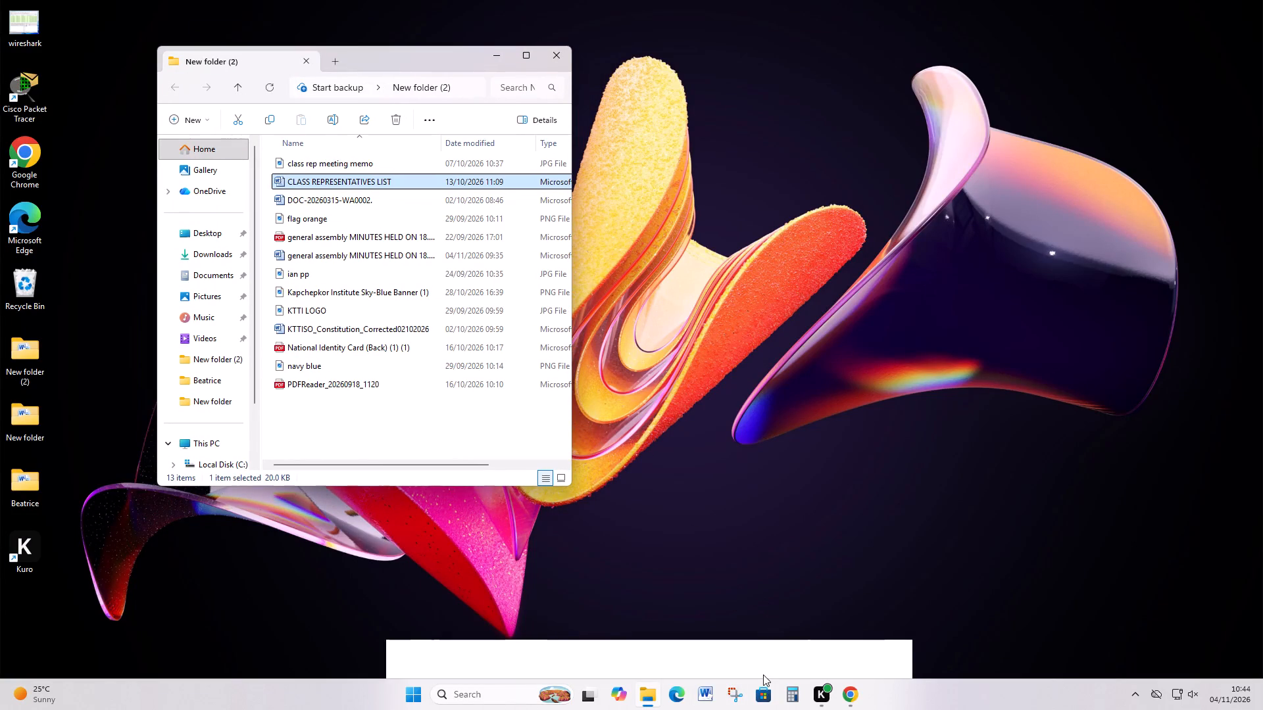
Switch to Word with a single blank document in a maximized window, dismissing the activation wizard and closing the extra blank document.
{"action": "double_click", "coordinate": [711, 697]}
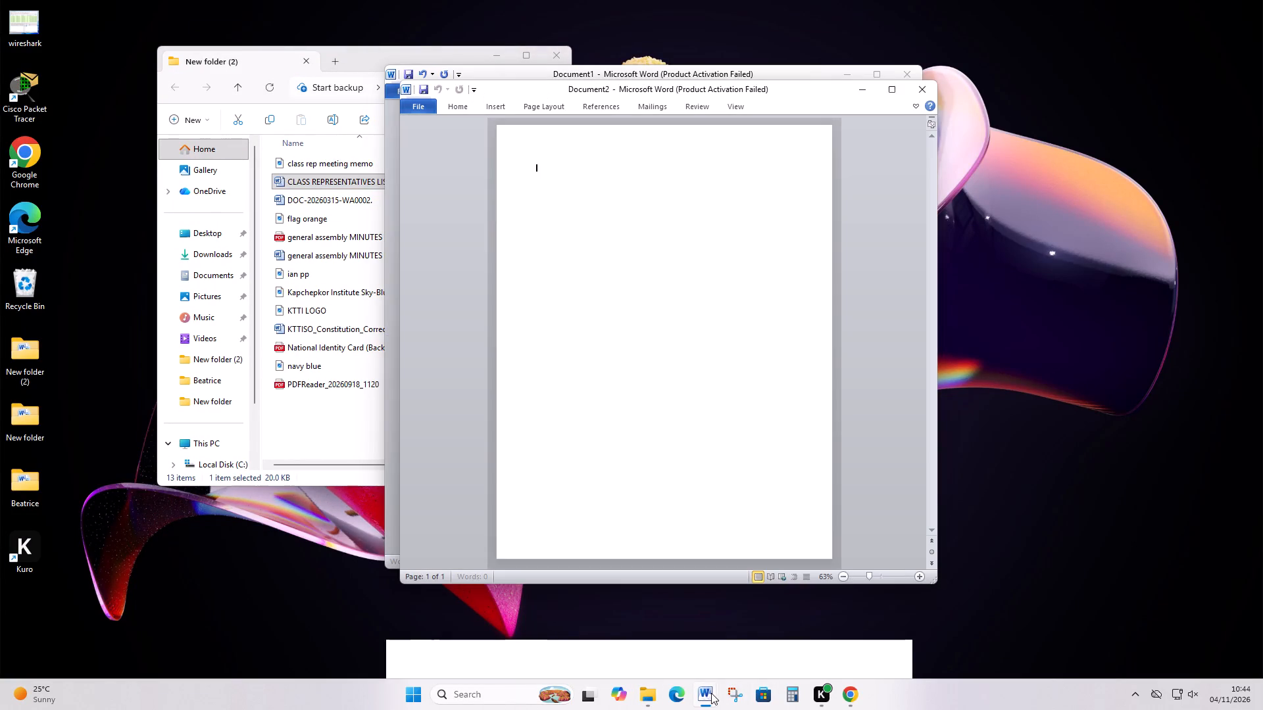
{"action": "left_click_drag", "start_coordinate": [828, 90], "coordinate": [876, 209]}
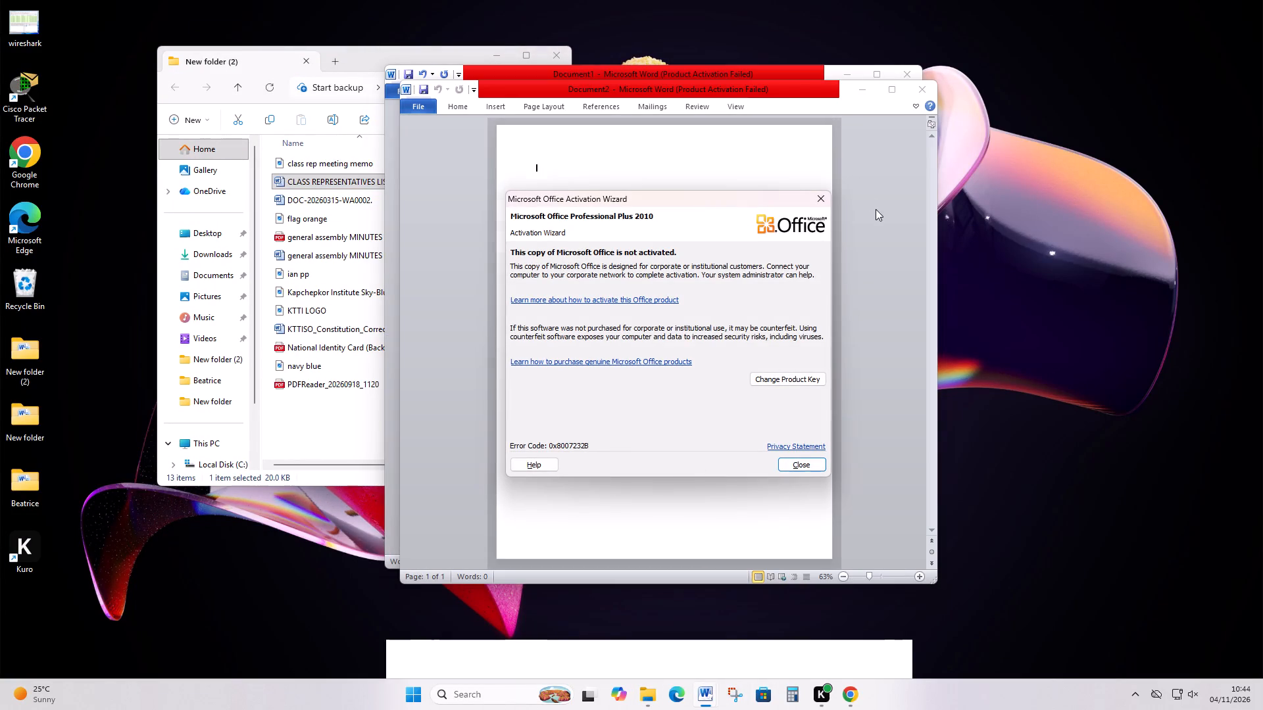
{"action": "left_click_drag", "start_coordinate": [876, 209], "coordinate": [876, 210]}
{"action": "left_click", "coordinate": [821, 204]}
{"action": "left_click_drag", "start_coordinate": [818, 89], "coordinate": [835, 179]}
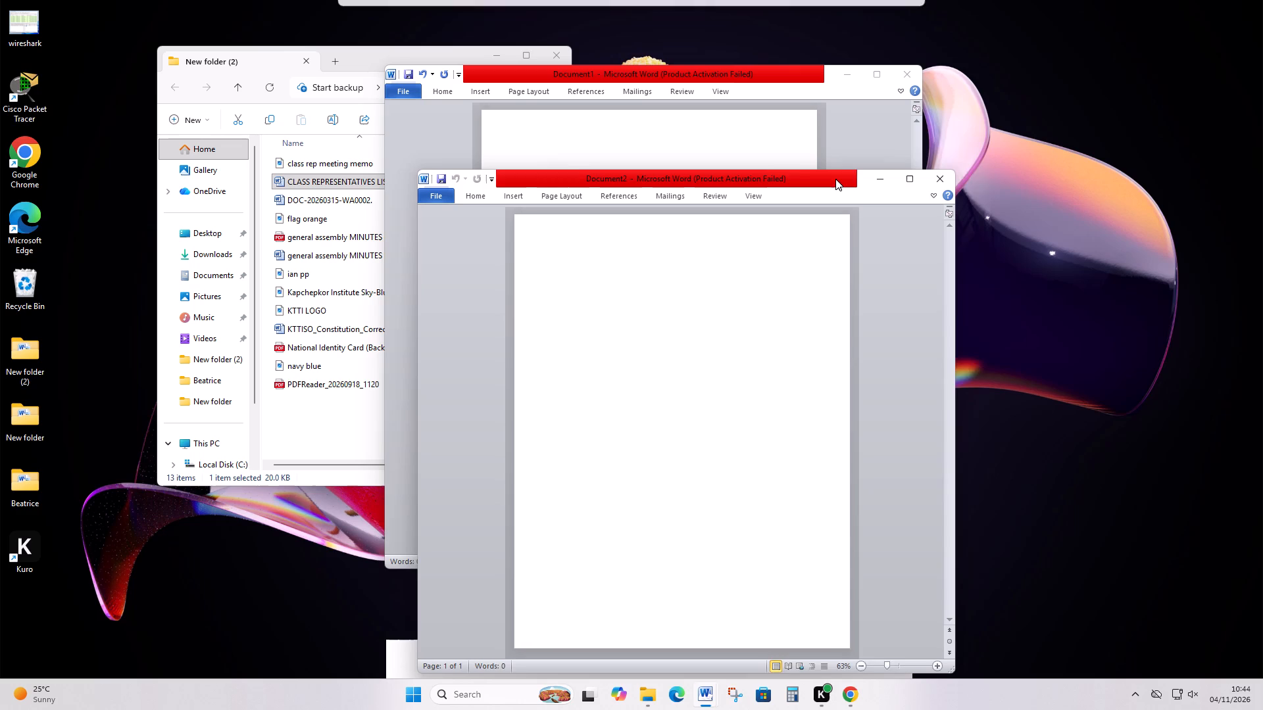
{"action": "left_click_drag", "start_coordinate": [835, 179], "coordinate": [851, 176]}
{"action": "left_click", "coordinate": [914, 76]}
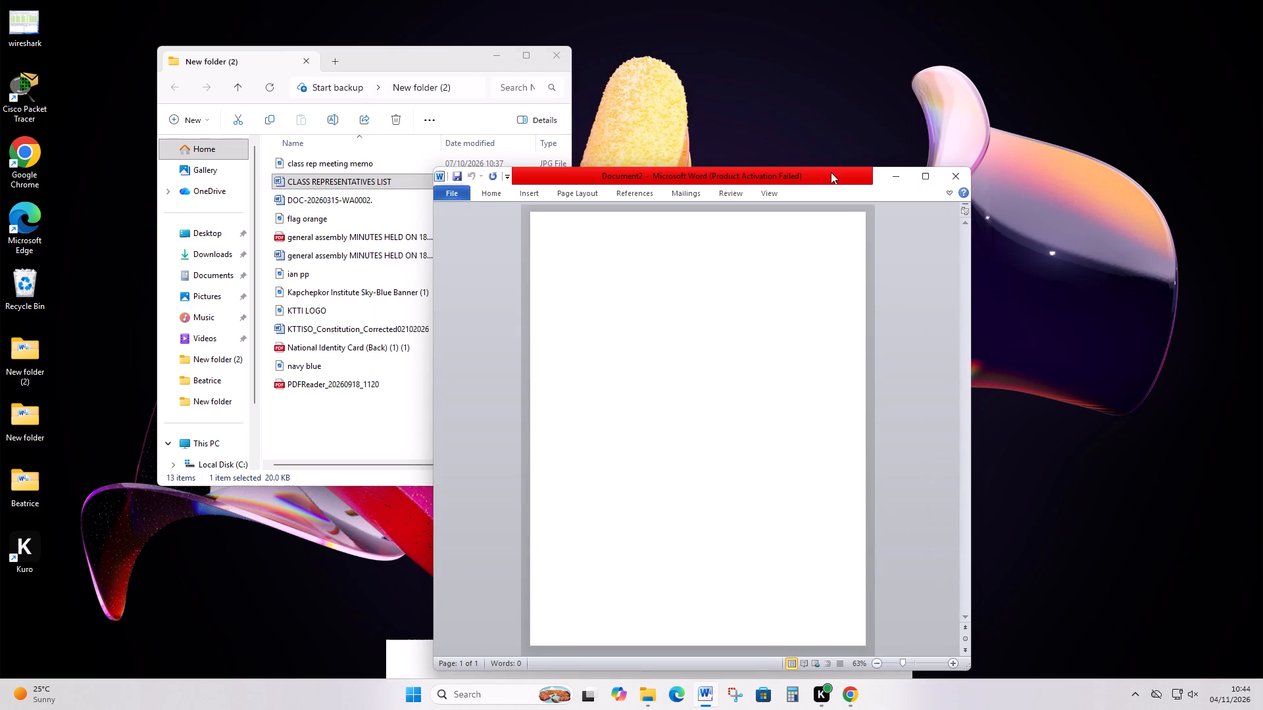
{"action": "left_click_drag", "start_coordinate": [828, 176], "coordinate": [959, 77]}
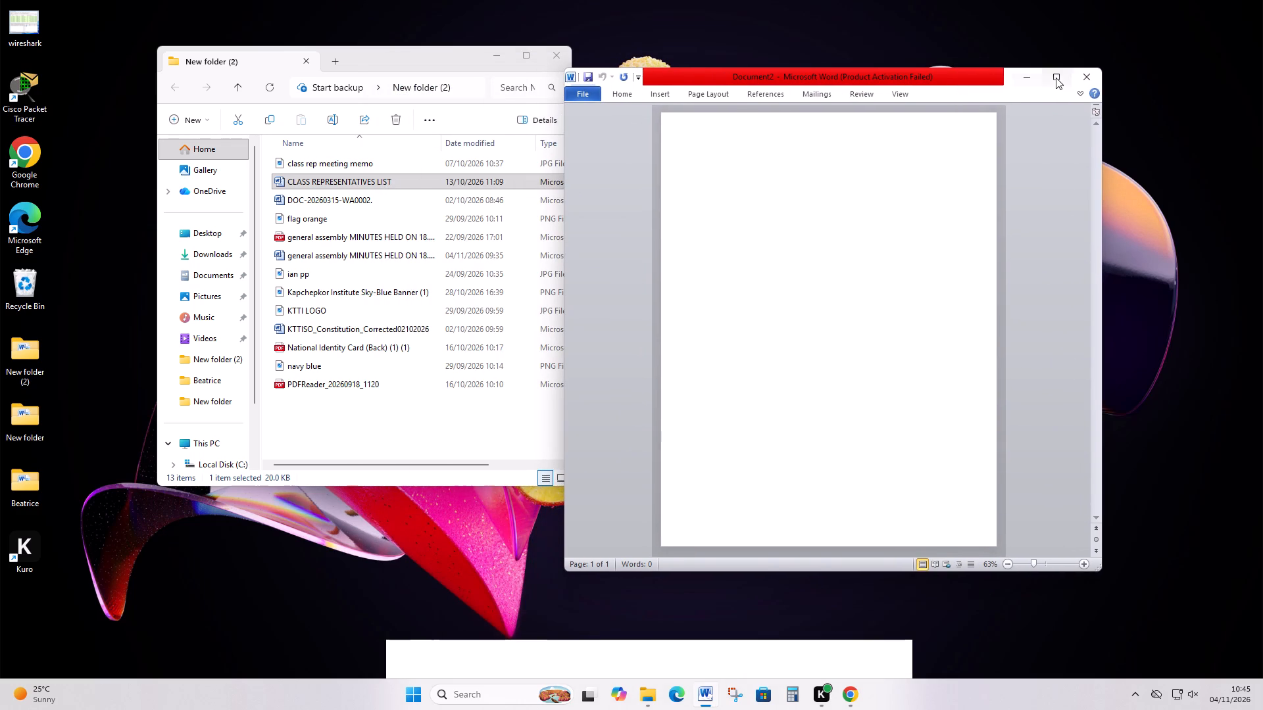
{"action": "left_click", "coordinate": [1056, 78]}
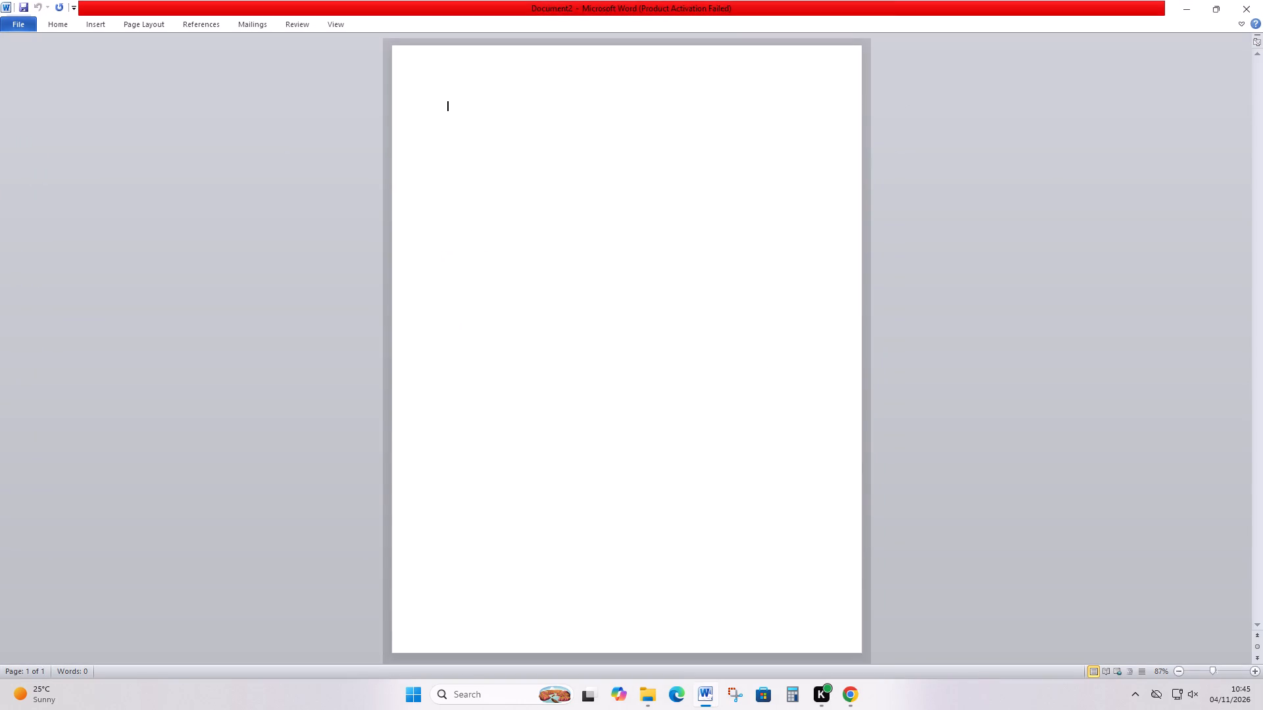
Paste the copied minutes text into the blank document, keeping the source formatting.
{"action": "right_click", "coordinate": [467, 102]}
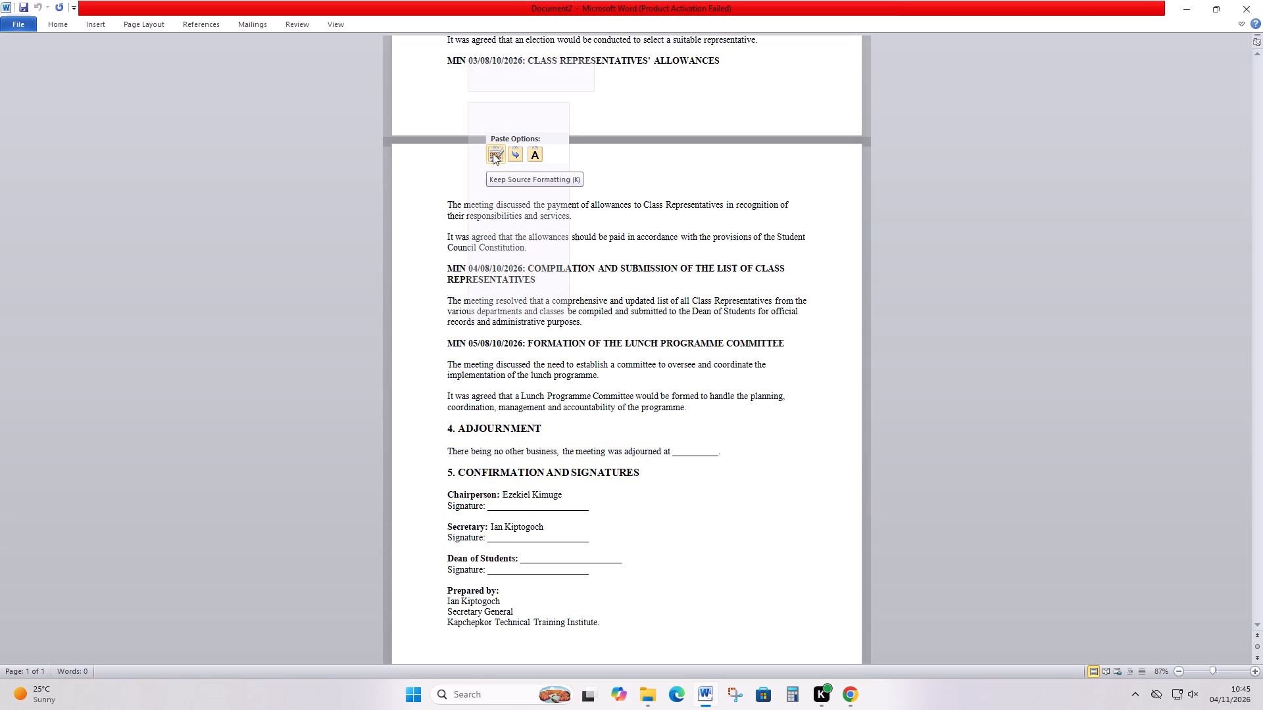
{"action": "left_click", "coordinate": [493, 153]}
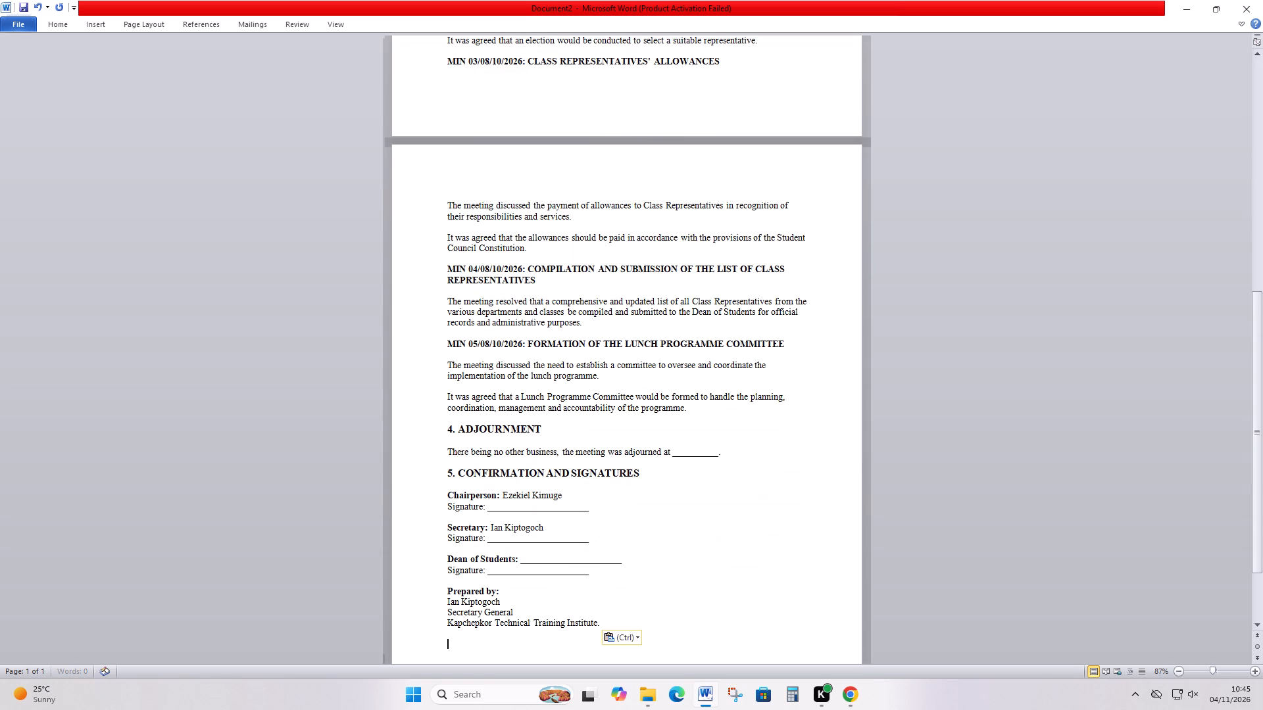
Delete the Dean of Students entry and its signature line from section 5, Confirmation and Signatures.
{"action": "left_click", "coordinate": [514, 557]}
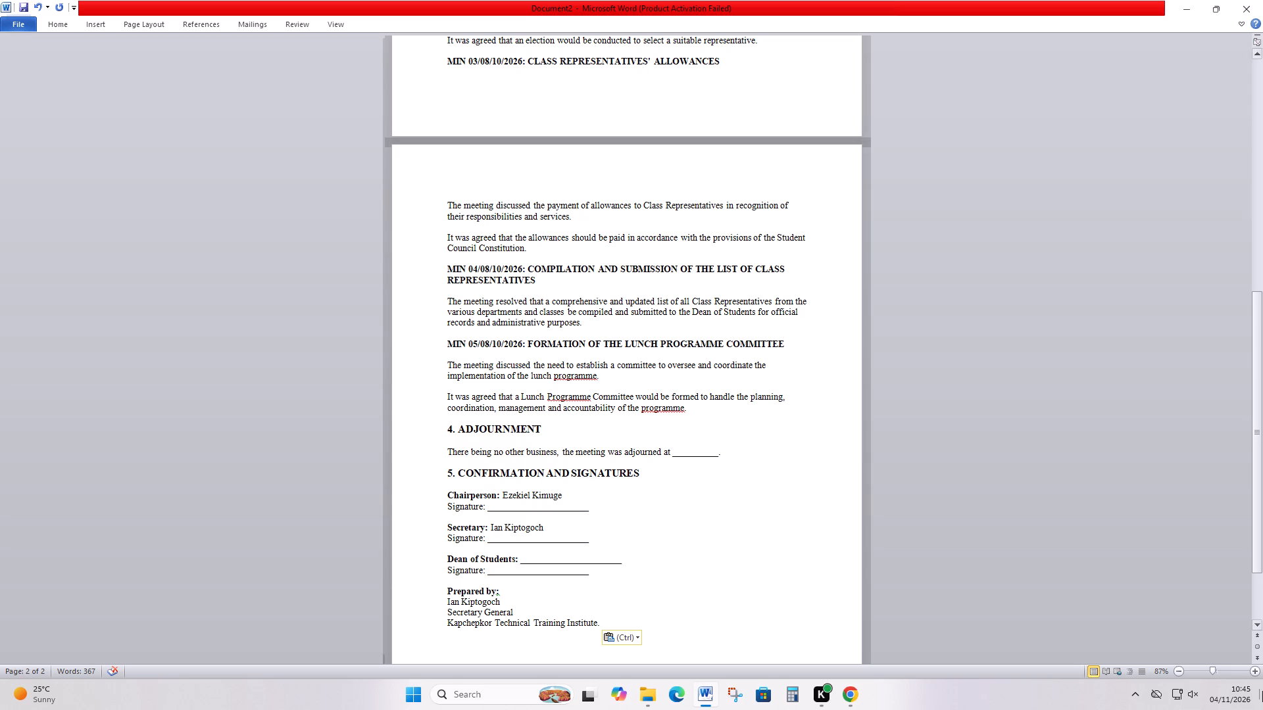
{"action": "key", "text": "BackSpace"}
{"action": "key", "text": "BackSpace"}
{"action": "key", "text": "BackSpace"}
{"action": "key", "text": "BackSpace"}
{"action": "key", "text": "BackSpace"}
{"action": "key", "text": "BackSpace"}
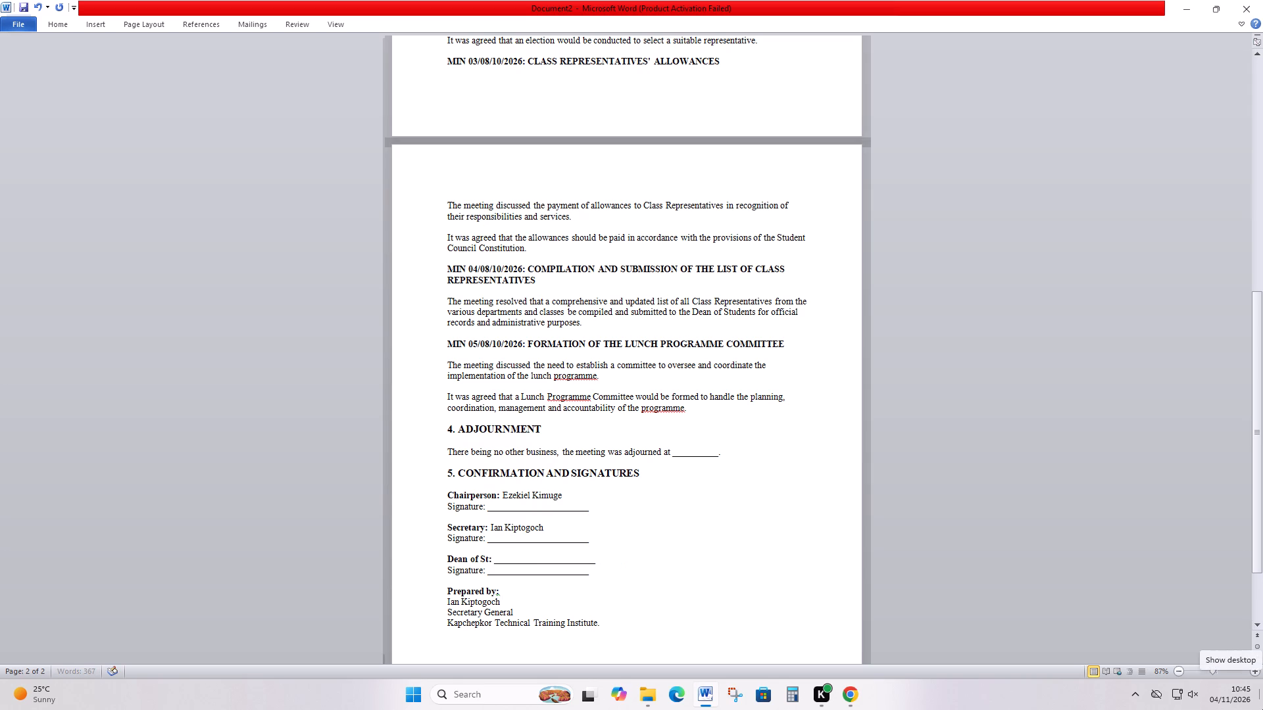
{"action": "key", "text": "BackSpace"}
{"action": "key", "text": "BackSpace"}
{"action": "key", "text": "BackSpace"}
{"action": "key", "text": "BackSpace"}
{"action": "key", "text": "BackSpace"}
{"action": "key", "text": "Down"}
{"action": "key", "text": "Right"}
{"action": "key", "text": "Right"}
{"action": "key", "text": "Right"}
{"action": "key", "text": "Right"}
{"action": "key", "text": "Right"}
{"action": "key", "text": "Right"}
{"action": "key", "text": "Right"}
{"action": "key", "text": "Right"}
{"action": "key", "text": "Right"}
{"action": "key", "text": "Right"}
{"action": "key", "text": "Right"}
{"action": "key", "text": "Right"}
{"action": "key", "text": "Right"}
{"action": "key", "text": "Right"}
{"action": "key", "text": "Right"}
{"action": "key", "text": "Right"}
{"action": "key", "text": "Right"}
{"action": "key", "text": "Right"}
{"action": "key", "text": "Right"}
{"action": "key", "text": "Right"}
{"action": "key", "text": "Right"}
{"action": "key", "text": "Right"}
{"action": "key", "text": "Right"}
{"action": "key", "text": "Right"}
{"action": "key", "text": "Right"}
{"action": "key", "text": "Right"}
{"action": "key", "text": "Right"}
{"action": "key", "text": "BackSpace"}
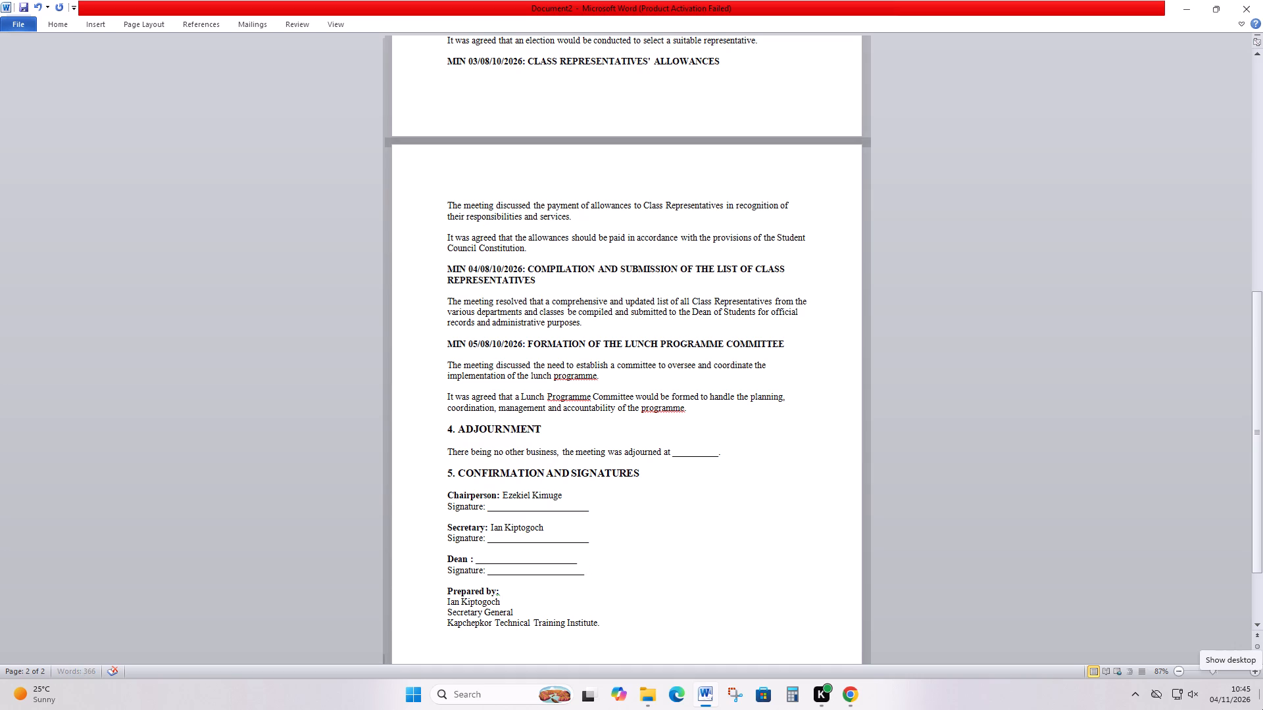
{"action": "key", "text": "BackSpace"}
{"action": "key", "text": "BackSpace"}
{"action": "key", "text": "BackSpace"}
{"action": "key", "text": "BackSpace"}
{"action": "key", "text": "BackSpace"}
{"action": "key", "text": "BackSpace"}
{"action": "key", "text": "BackSpace"}
{"action": "key", "text": "BackSpace"}
{"action": "key", "text": "BackSpace"}
{"action": "key", "text": "BackSpace"}
{"action": "key", "text": "BackSpace"}
{"action": "key", "text": "BackSpace"}
{"action": "key", "text": "BackSpace"}
{"action": "key", "text": "BackSpace"}
{"action": "key", "text": "BackSpace"}
{"action": "key", "text": "BackSpace"}
{"action": "key", "text": "BackSpace"}
{"action": "key", "text": "BackSpace"}
{"action": "key", "text": "BackSpace"}
{"action": "key", "text": "BackSpace"}
{"action": "key", "text": "BackSpace"}
{"action": "key", "text": "BackSpace"}
{"action": "key", "text": "BackSpace"}
{"action": "key", "text": "BackSpace"}
{"action": "key", "text": "BackSpace"}
{"action": "key", "text": "BackSpace"}
{"action": "key", "text": "BackSpace"}
{"action": "key", "text": "BackSpace"}
{"action": "key", "text": "BackSpace"}
{"action": "key", "text": "BackSpace"}
{"action": "key", "text": "BackSpace"}
{"action": "key", "text": "BackSpace"}
{"action": "key", "text": "BackSpace"}
{"action": "key", "text": "BackSpace"}
{"action": "key", "text": "BackSpace"}
{"action": "key", "text": "BackSpace"}
{"action": "key", "text": "BackSpace"}
{"action": "key", "text": "BackSpace"}
{"action": "key", "text": "BackSpace"}
{"action": "key", "text": "BackSpace"}
{"action": "key", "text": "BackSpace"}
{"action": "key", "text": "BackSpace"}
{"action": "key", "text": "BackSpace"}
{"action": "key", "text": "BackSpace"}
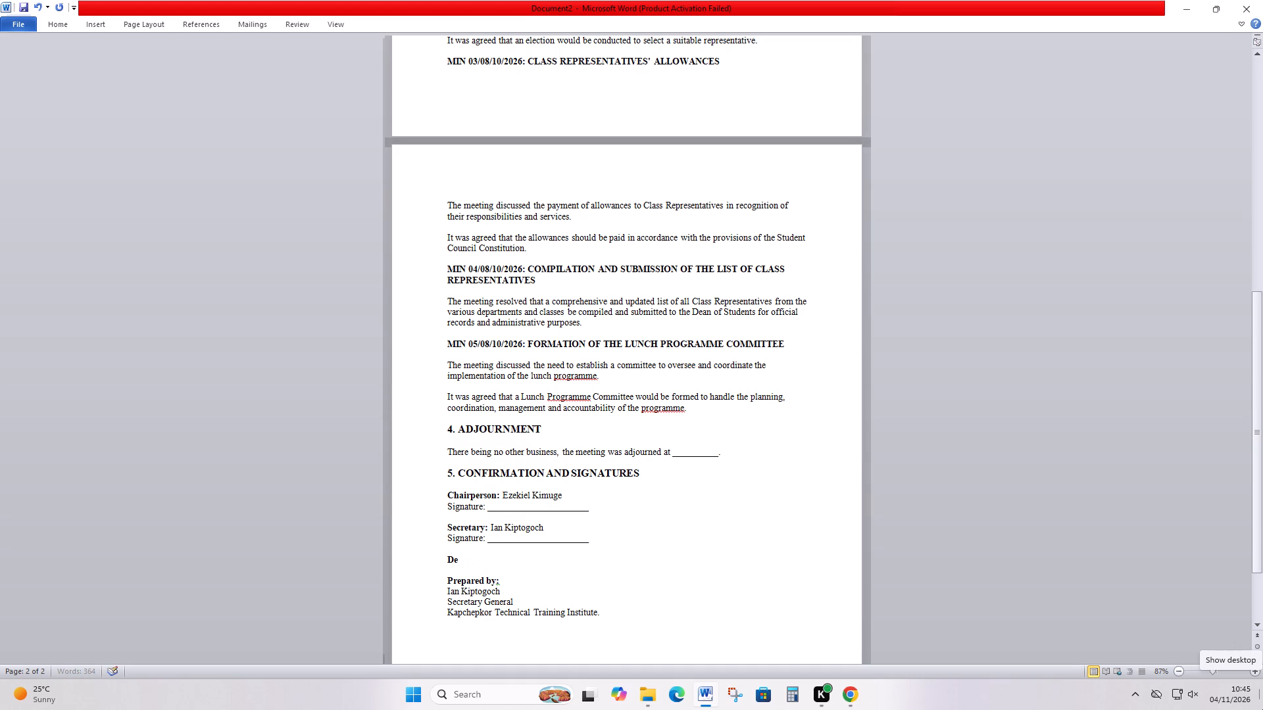
{"action": "key", "text": "BackSpace"}
{"action": "key", "text": "BackSpace"}
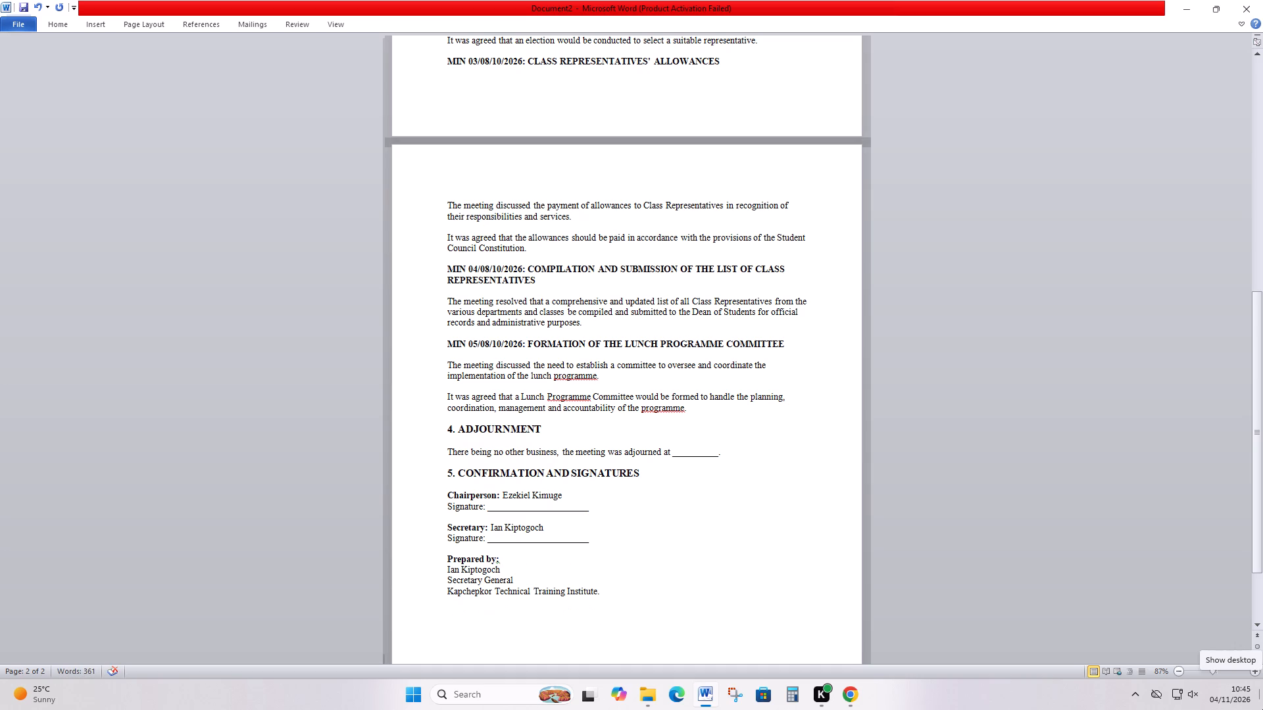
Change the spelling "programme" to "program" throughout the two body paragraphs under MIN 05/08/10/2026.
{"action": "right_click", "coordinate": [582, 376]}
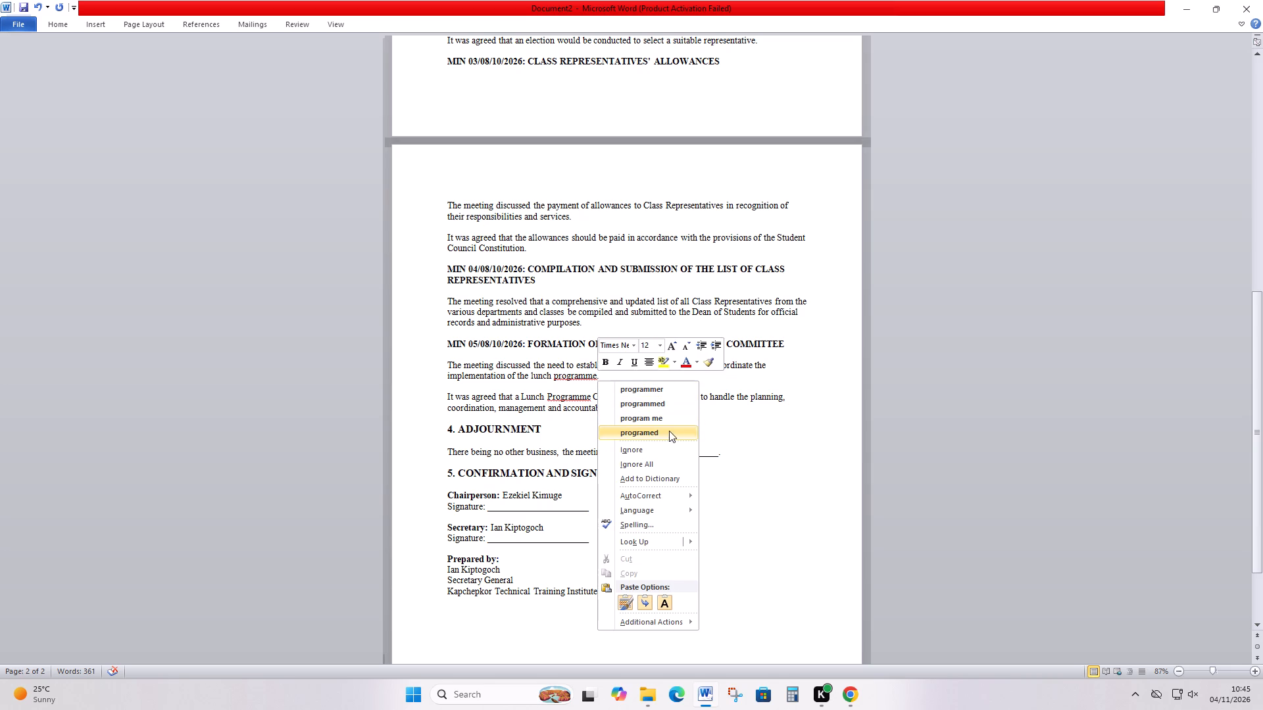
{"action": "left_click", "coordinate": [578, 387]}
{"action": "left_click", "coordinate": [587, 376]}
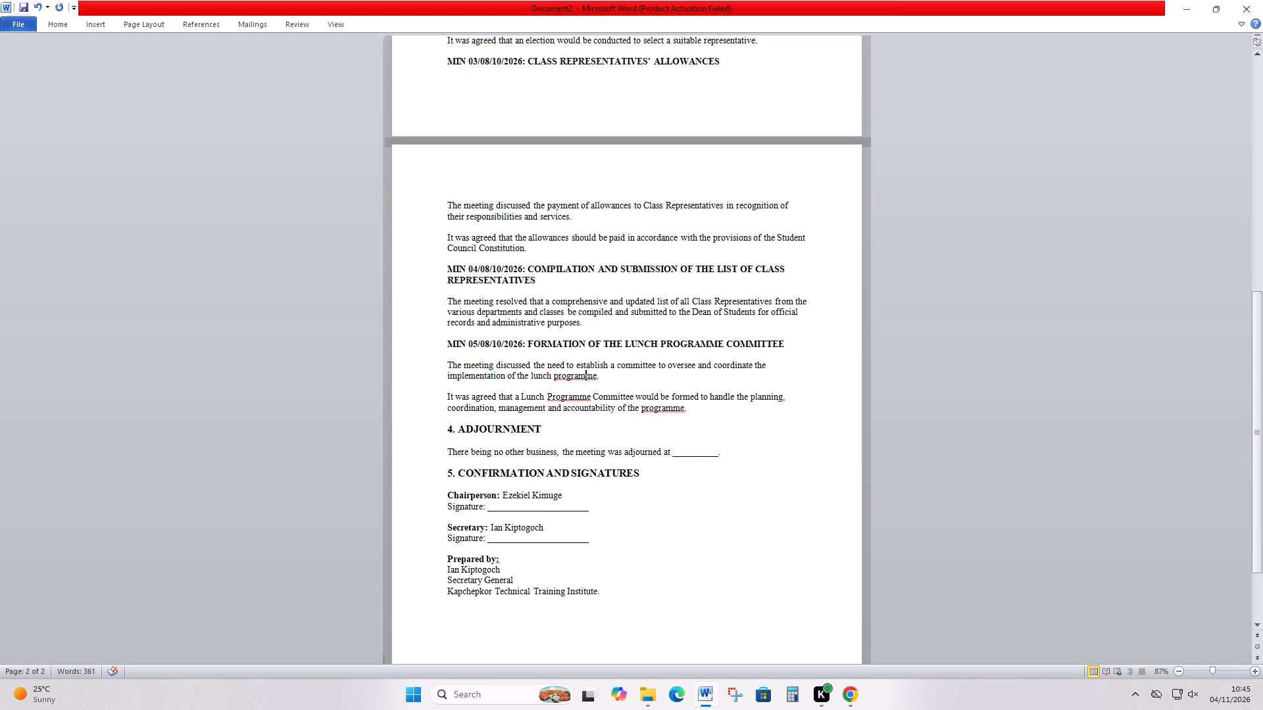
{"action": "left_click", "coordinate": [599, 375]}
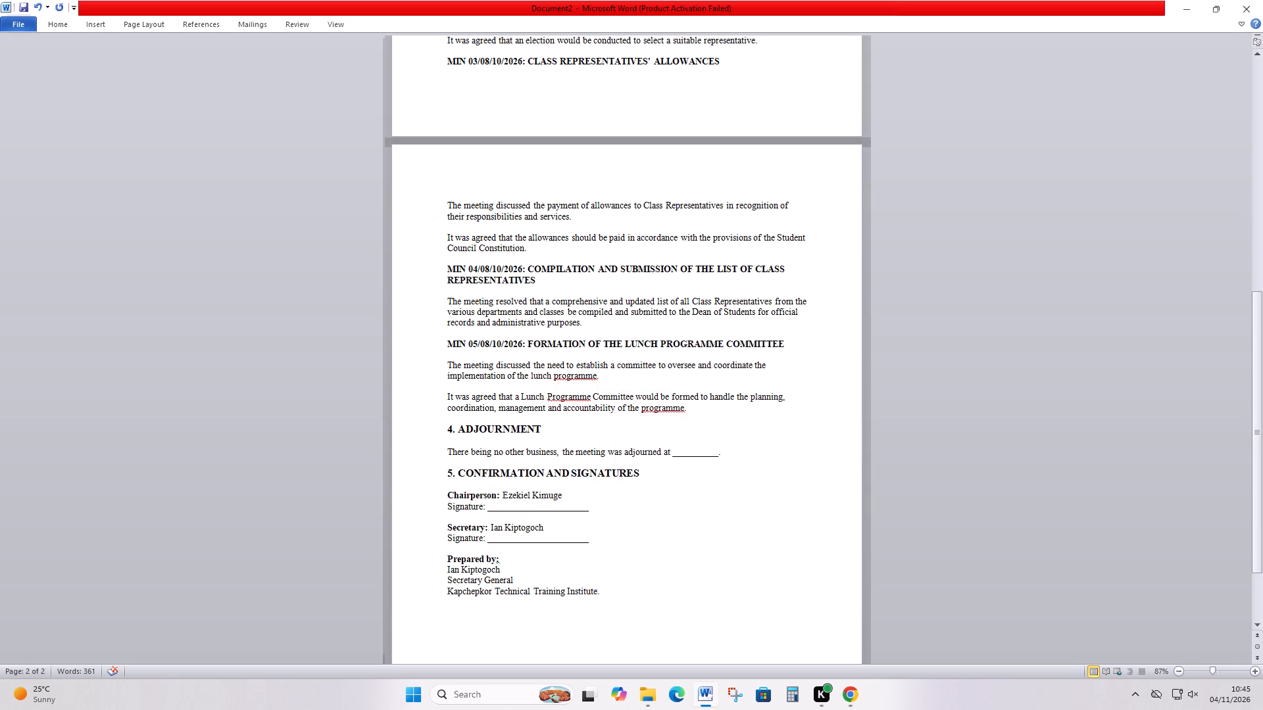
{"action": "left_click", "coordinate": [596, 376]}
{"action": "key", "text": "BackSpace"}
{"action": "key", "text": "BackSpace"}
{"action": "left_click", "coordinate": [605, 383]}
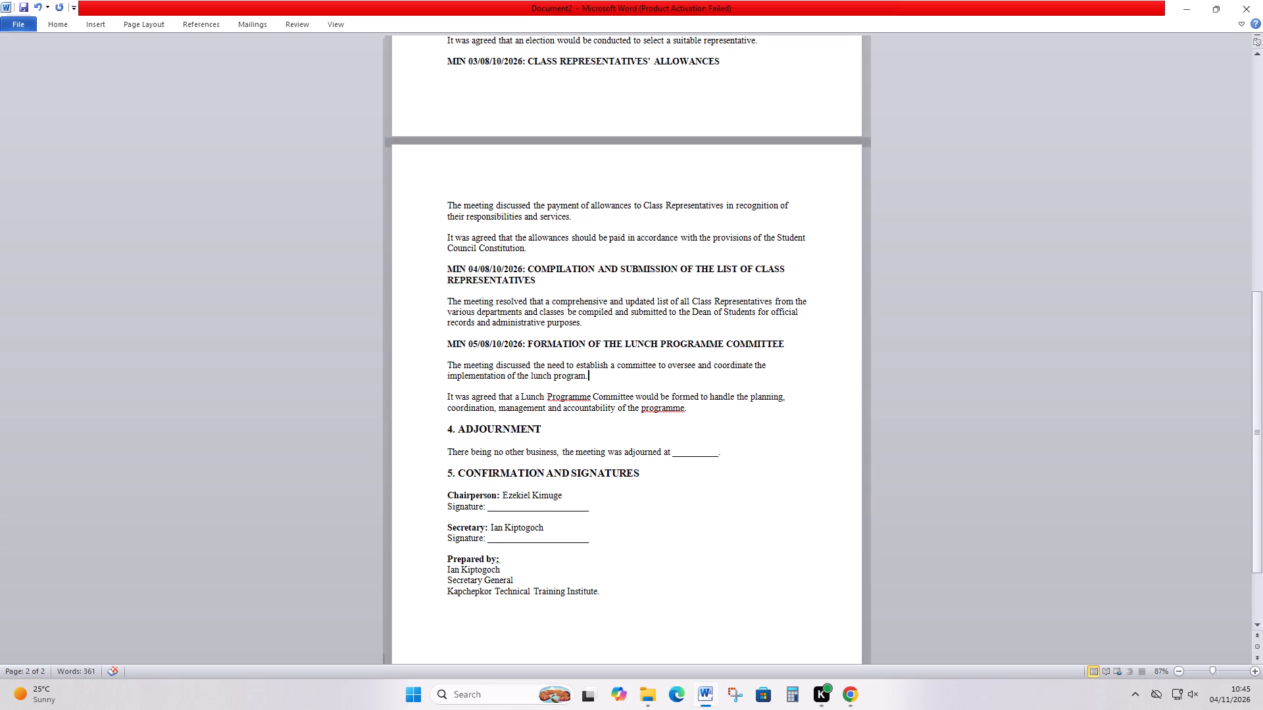
{"action": "left_click", "coordinate": [589, 398]}
{"action": "key", "text": "BackSpace"}
{"action": "key", "text": "BackSpace"}
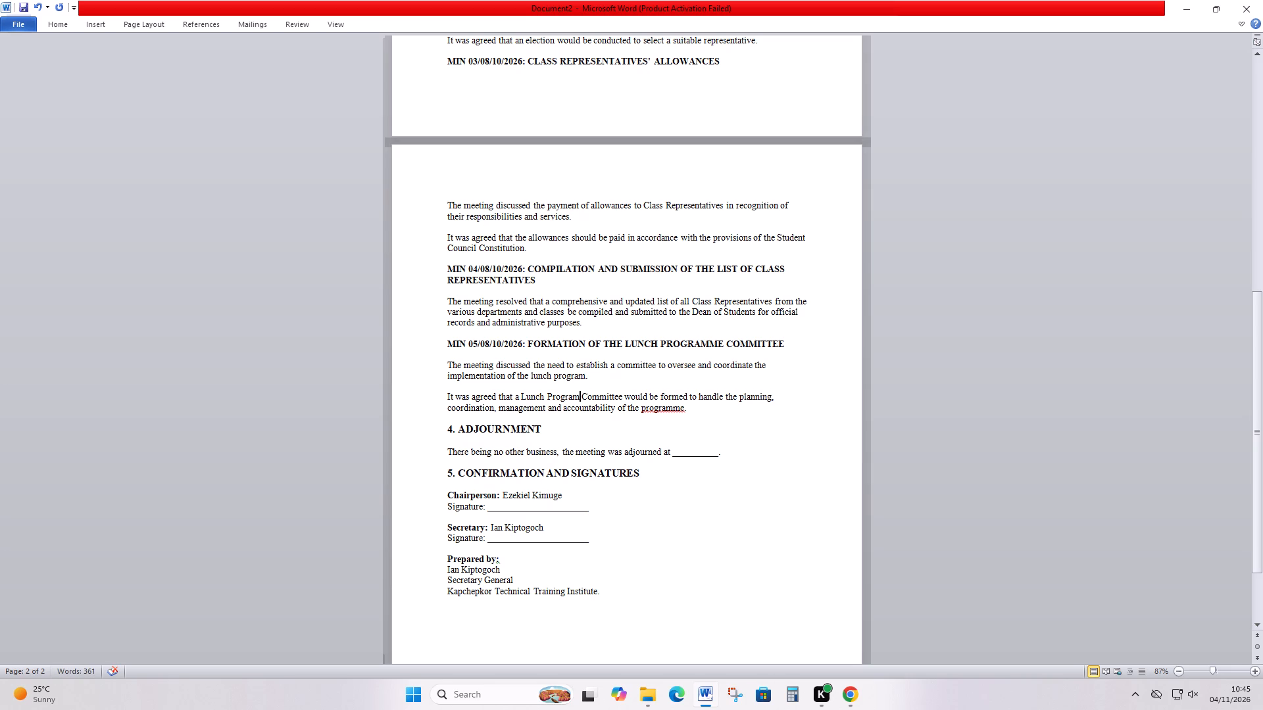
{"action": "left_click", "coordinate": [682, 408]}
{"action": "key", "text": "BackSpace"}
{"action": "key", "text": "BackSpace"}
{"action": "left_click", "coordinate": [670, 430]}
Replace the blank line in the Adjournment sentence with the time 1800hrs, leaving a single space after "at".
{"action": "left_click", "coordinate": [718, 455]}
{"action": "key", "text": "BackSpace"}
{"action": "key", "text": "BackSpace"}
{"action": "key", "text": "BackSpace"}
{"action": "key", "text": "BackSpace"}
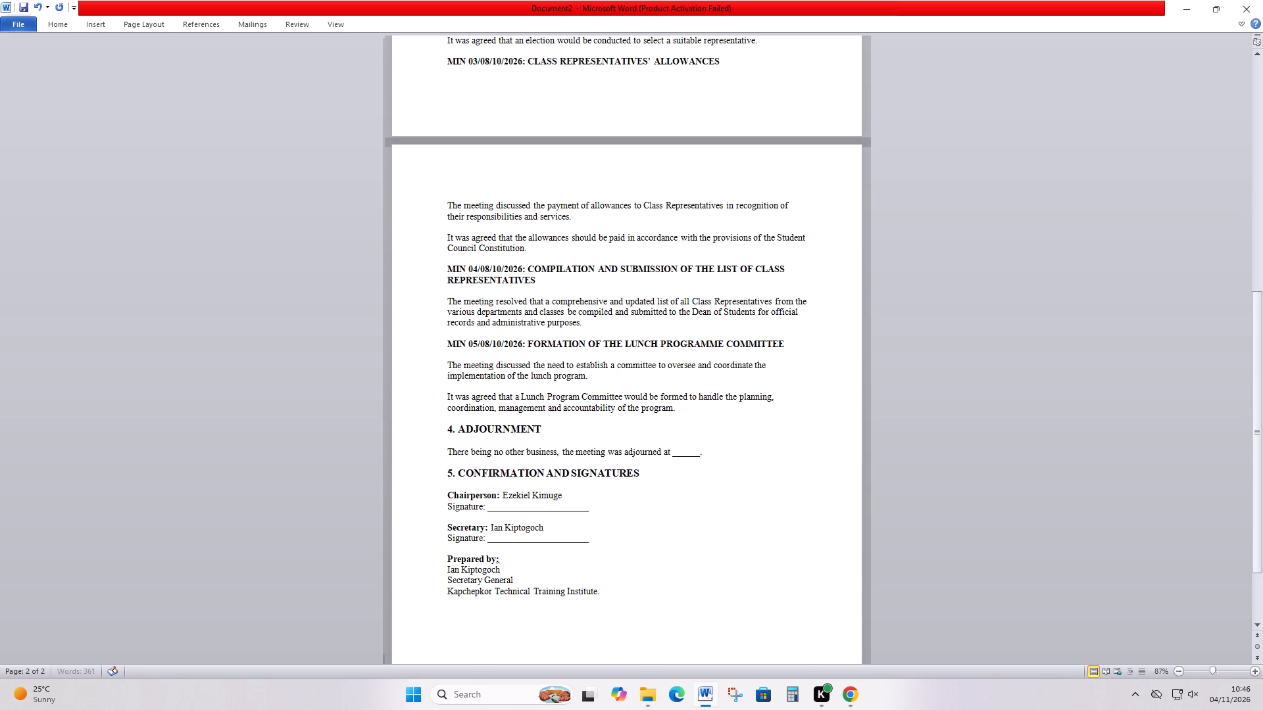
{"action": "key", "text": "BackSpace"}
{"action": "key", "text": "BackSpace"}
{"action": "key", "text": "BackSpace"}
{"action": "key", "text": "BackSpace"}
{"action": "key", "text": "BackSpace"}
{"action": "key", "text": "BackSpace"}
{"action": "key", "text": "space"}
{"action": "type", "text": "1800"}
{"action": "type", "text": "hrs"}
{"action": "left_click", "coordinate": [674, 452]}
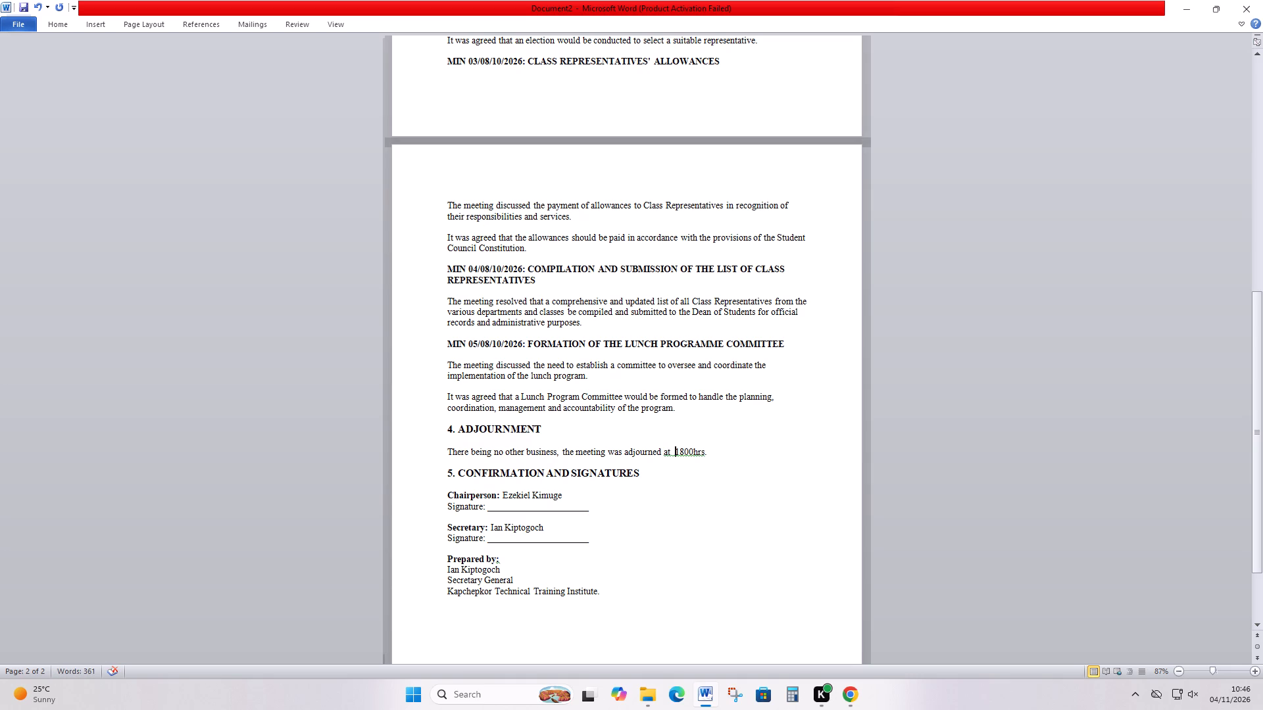
{"action": "key", "text": "BackSpace"}
{"action": "left_click", "coordinate": [706, 479]}
Change the spelling "programme" to "program" in items 1 and 5 of the Agenda list.
{"action": "scroll", "coordinate": [536, 542], "scroll_direction": "up", "scroll_amount": 7}
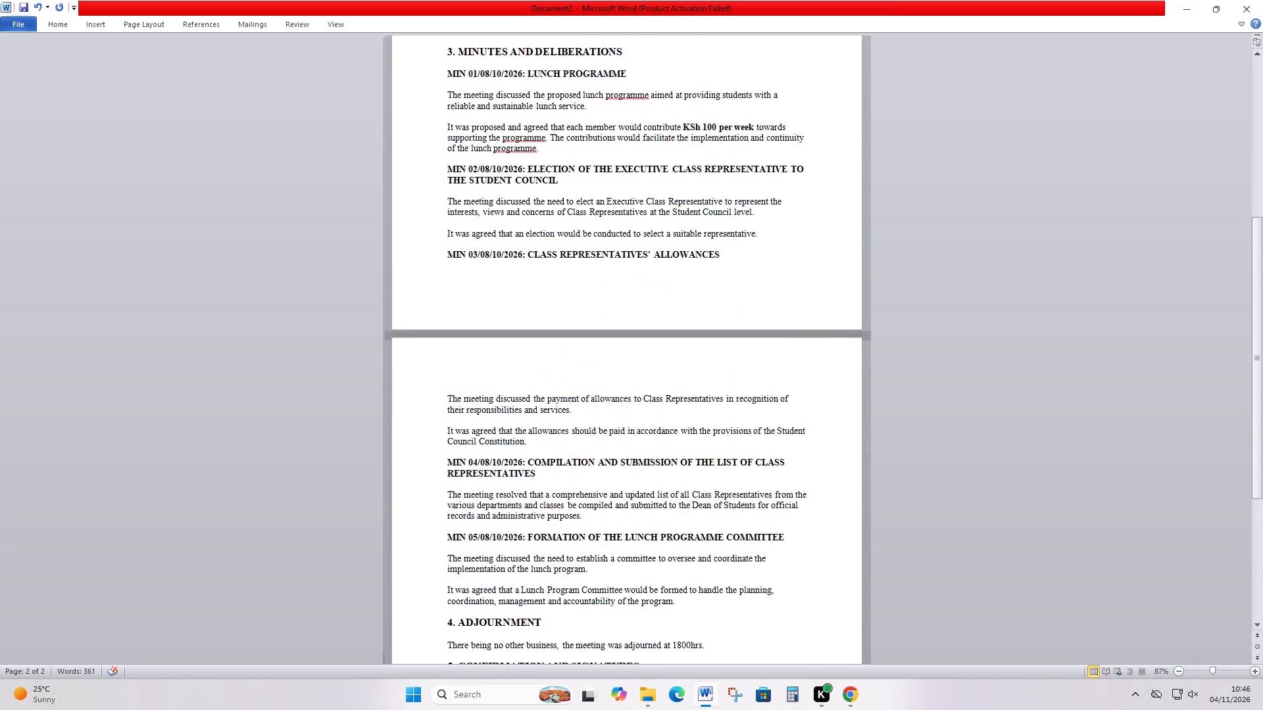
{"action": "scroll", "coordinate": [538, 538], "scroll_direction": "up", "scroll_amount": 1}
{"action": "scroll", "coordinate": [533, 404], "scroll_direction": "up", "scroll_amount": 14}
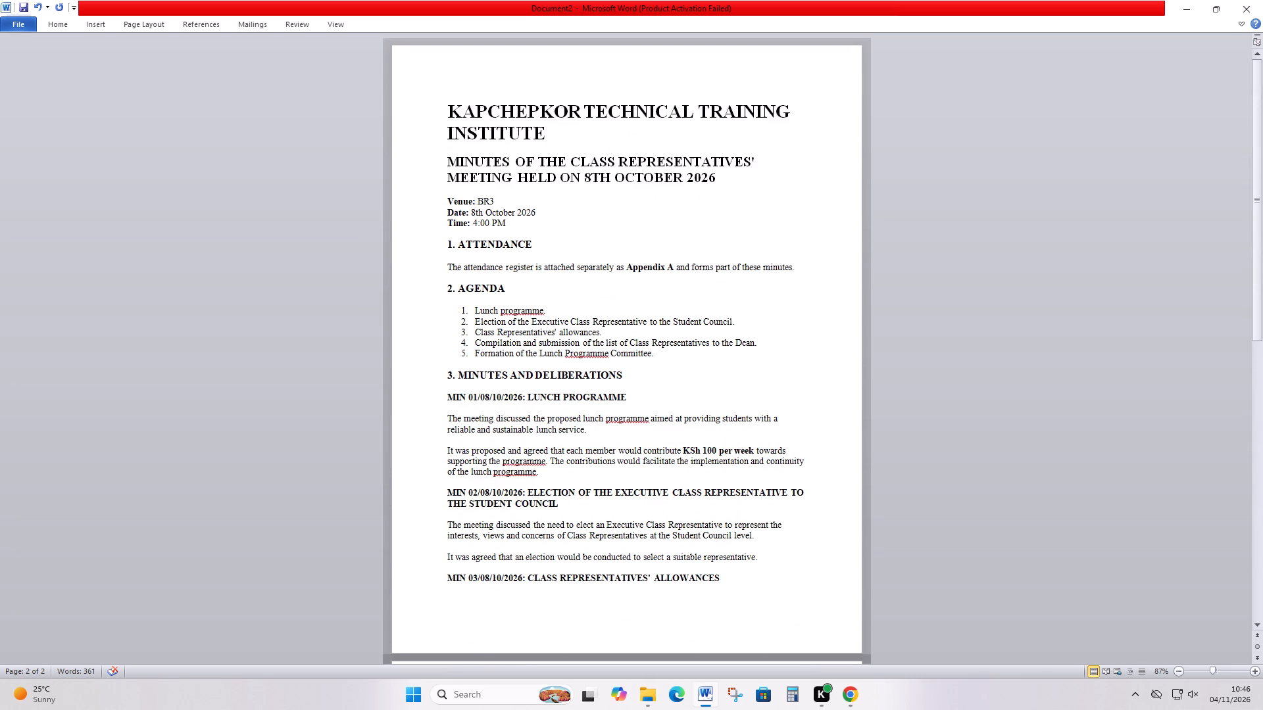
{"action": "left_click", "coordinate": [543, 313]}
{"action": "key", "text": "BackSpace"}
{"action": "key", "text": "BackSpace"}
{"action": "left_click", "coordinate": [604, 353]}
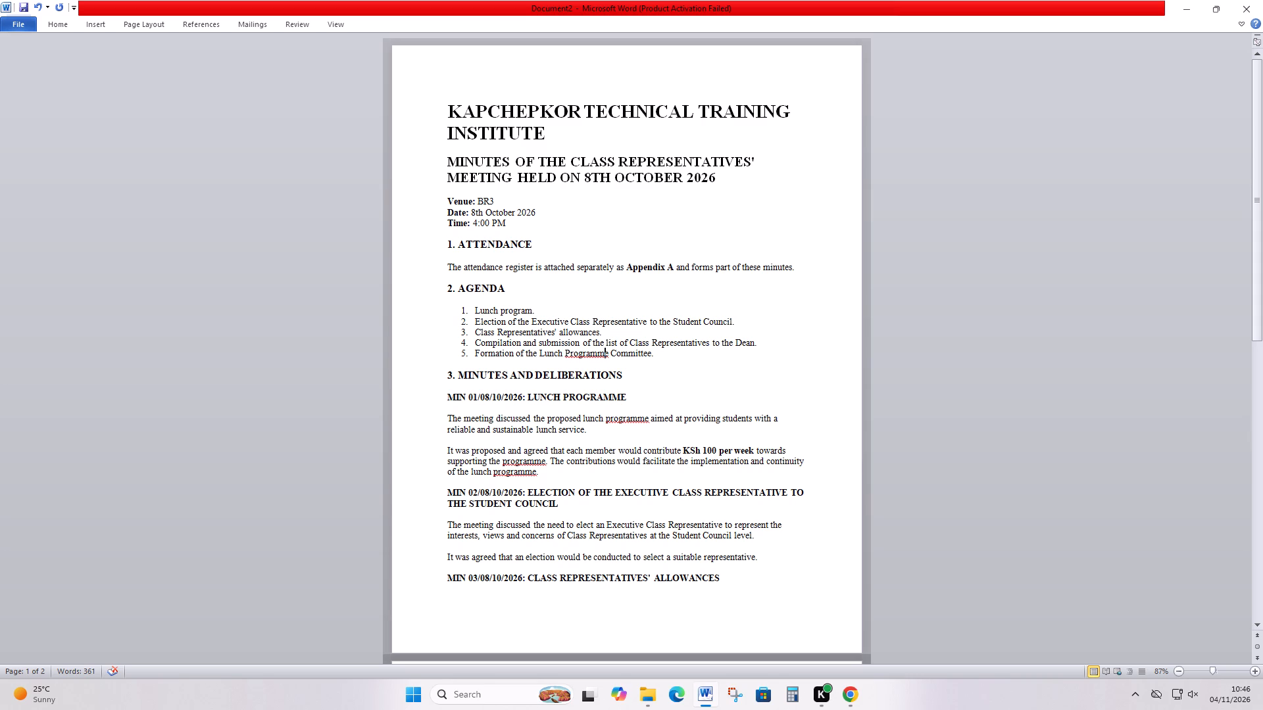
{"action": "key", "text": "BackSpace"}
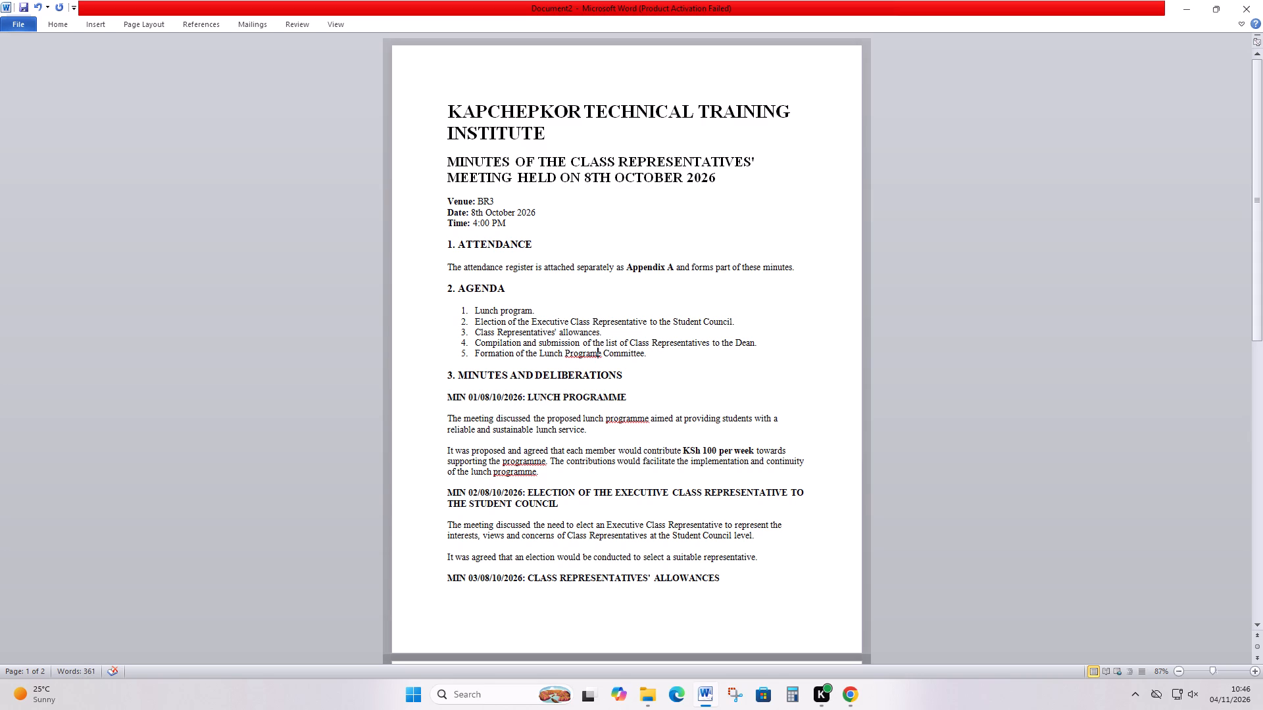
{"action": "left_click", "coordinate": [600, 356]}
{"action": "key", "text": "BackSpace"}
Change the spelling "programme" to "program" throughout the two body paragraphs under MIN 01/08/10/2026, keeping the paragraph breaks intact.
{"action": "left_click", "coordinate": [647, 417]}
{"action": "key", "text": "BackSpace"}
{"action": "key", "text": "BackSpace"}
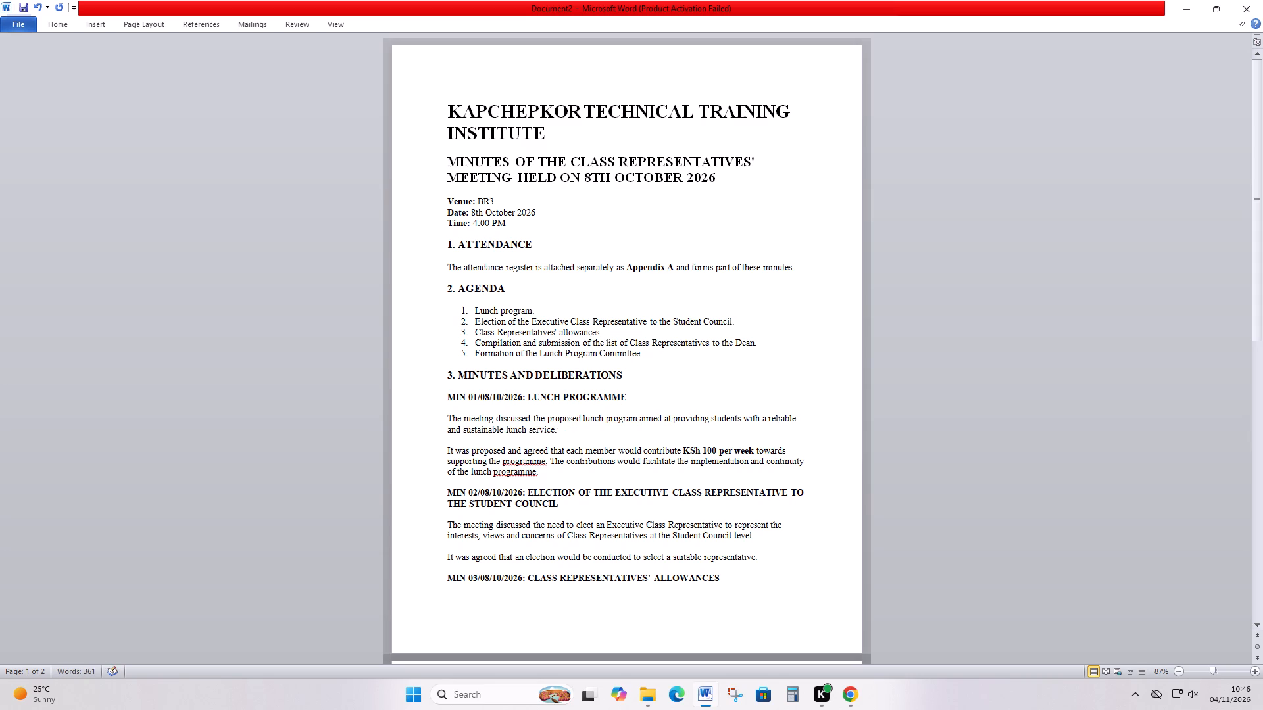
{"action": "left_click", "coordinate": [544, 463]}
{"action": "key", "text": "BackSpace"}
{"action": "key", "text": "BackSpace"}
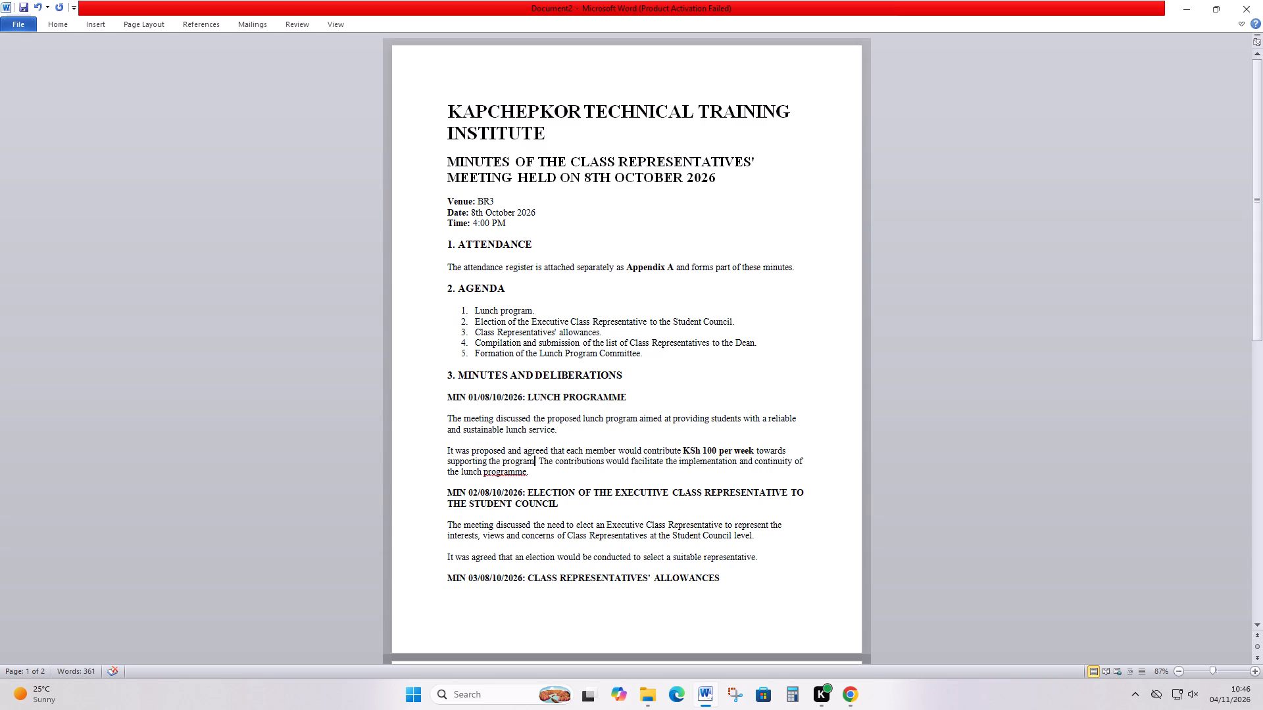
{"action": "left_click", "coordinate": [526, 473]}
{"action": "key", "text": "BackSpace"}
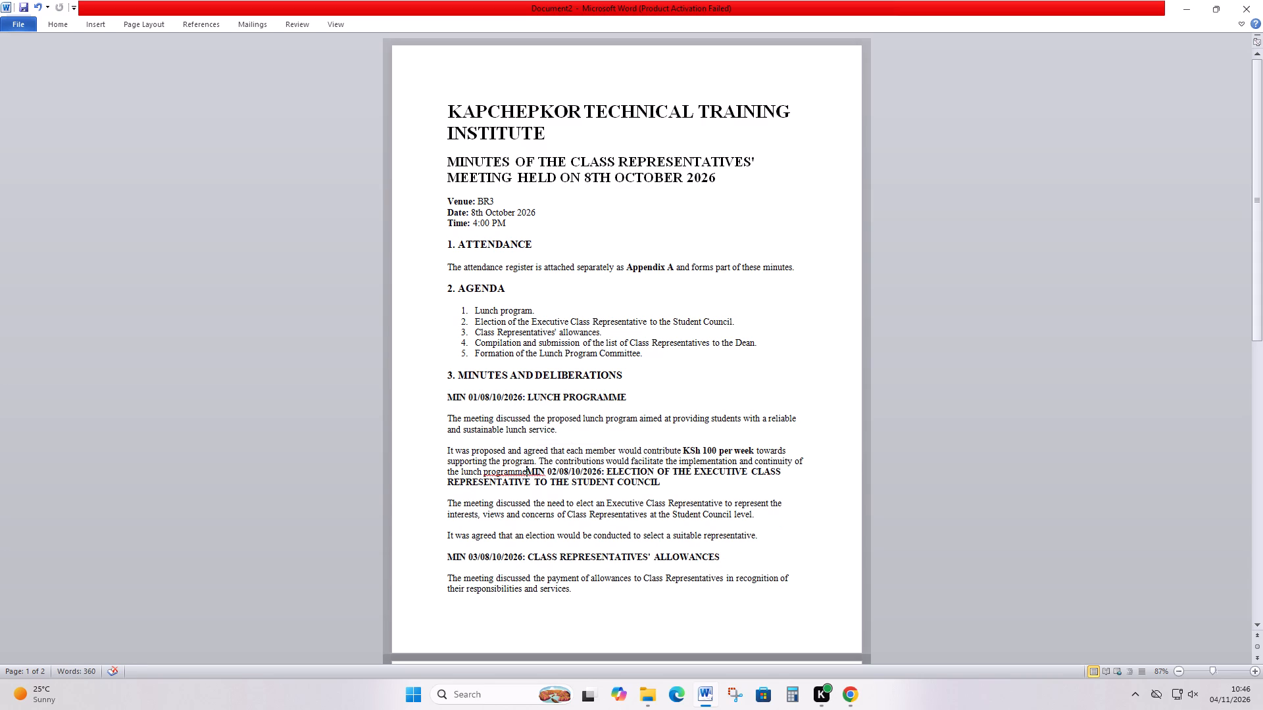
{"action": "left_click", "coordinate": [37, 7]}
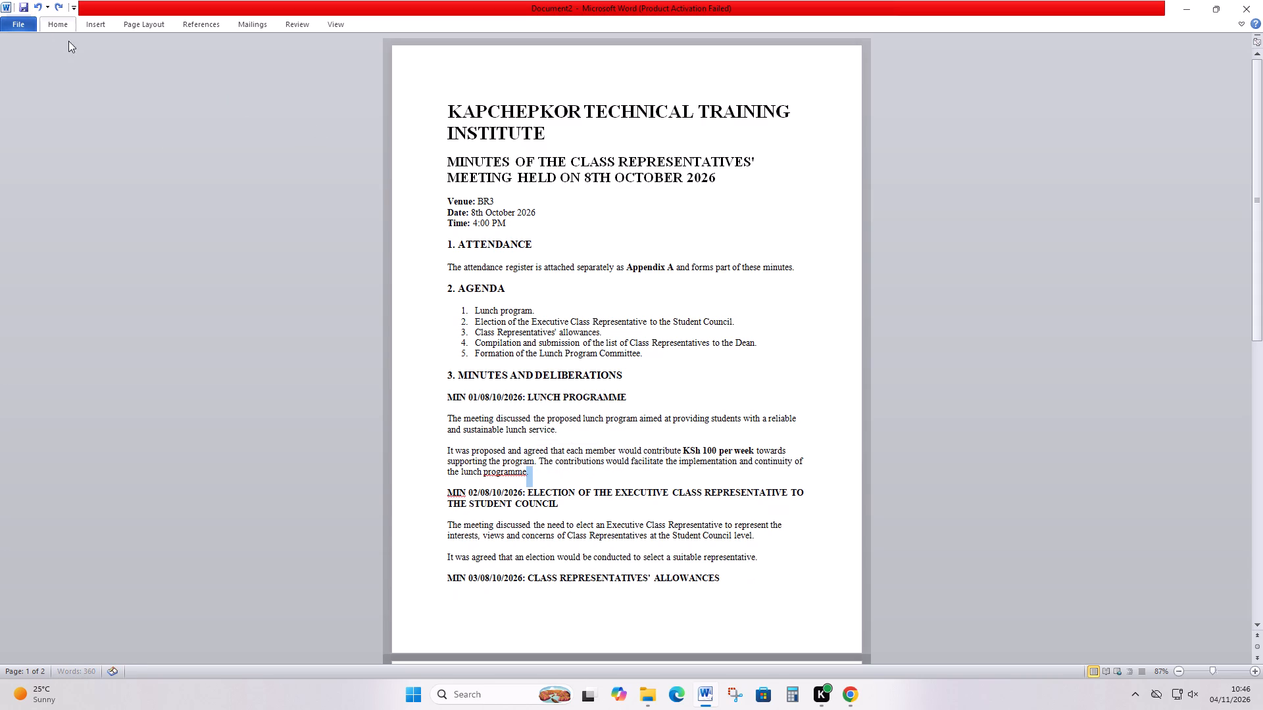
{"action": "left_click_drag", "start_coordinate": [484, 479], "coordinate": [497, 479]}
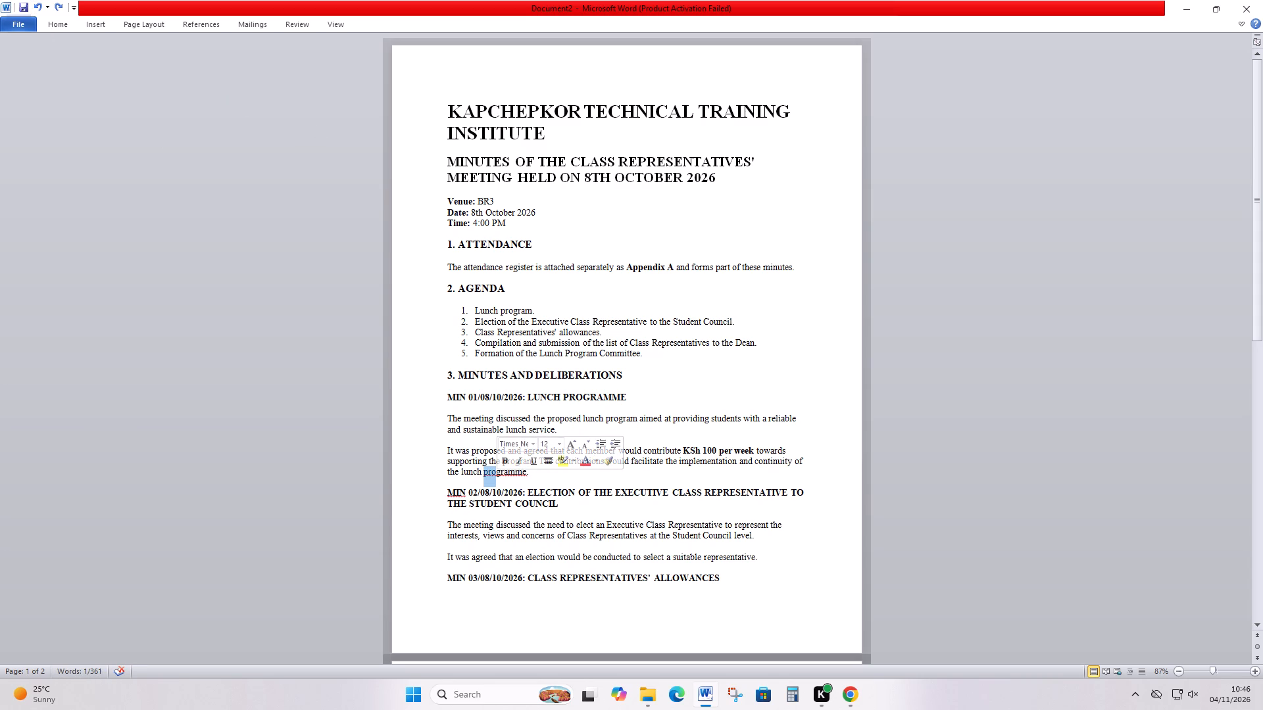
{"action": "left_click", "coordinate": [524, 473]}
{"action": "left_click", "coordinate": [535, 474]}
{"action": "left_click", "coordinate": [524, 472]}
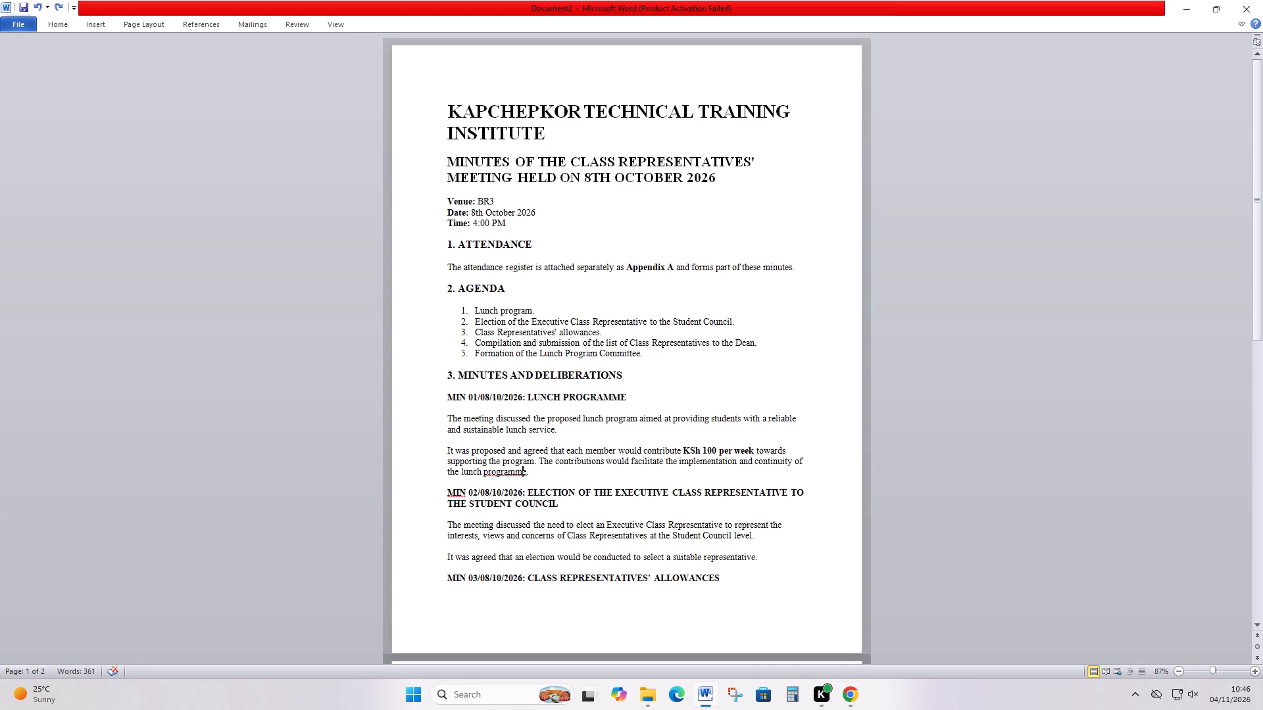
{"action": "key", "text": "BackSpace"}
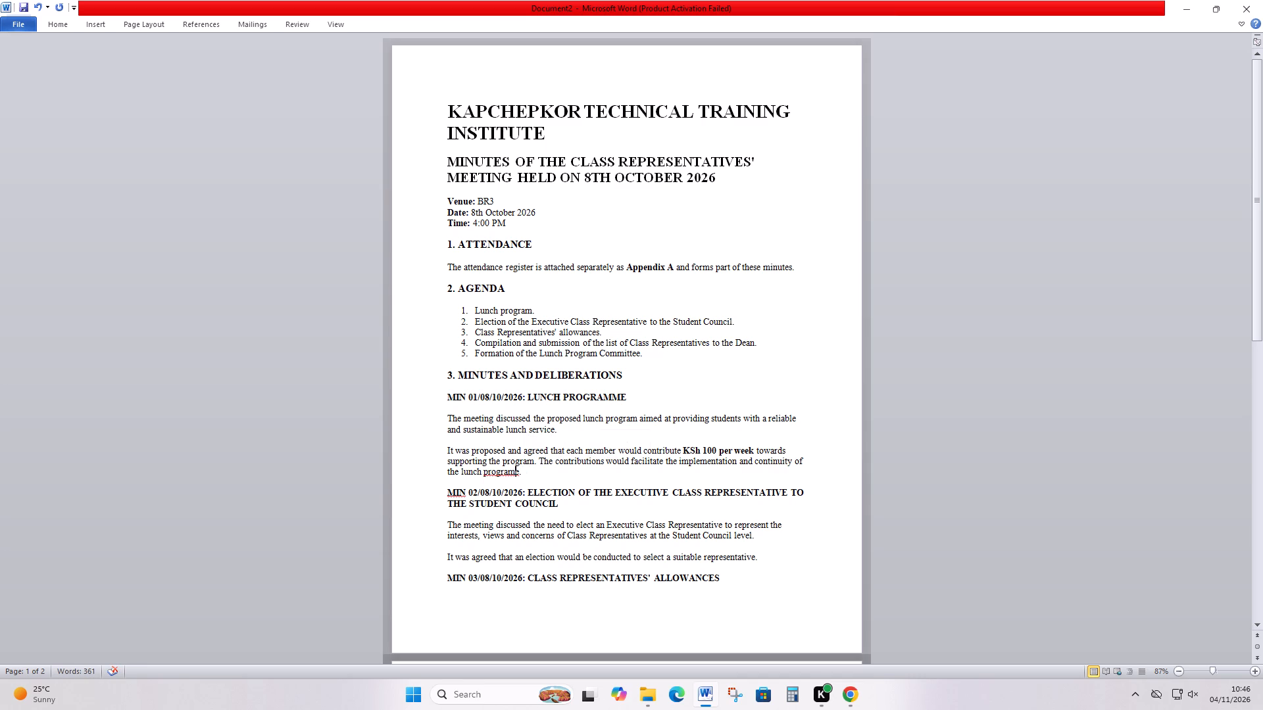
{"action": "left_click", "coordinate": [517, 471]}
{"action": "key", "text": "BackSpace"}
{"action": "right_click", "coordinate": [460, 494]}
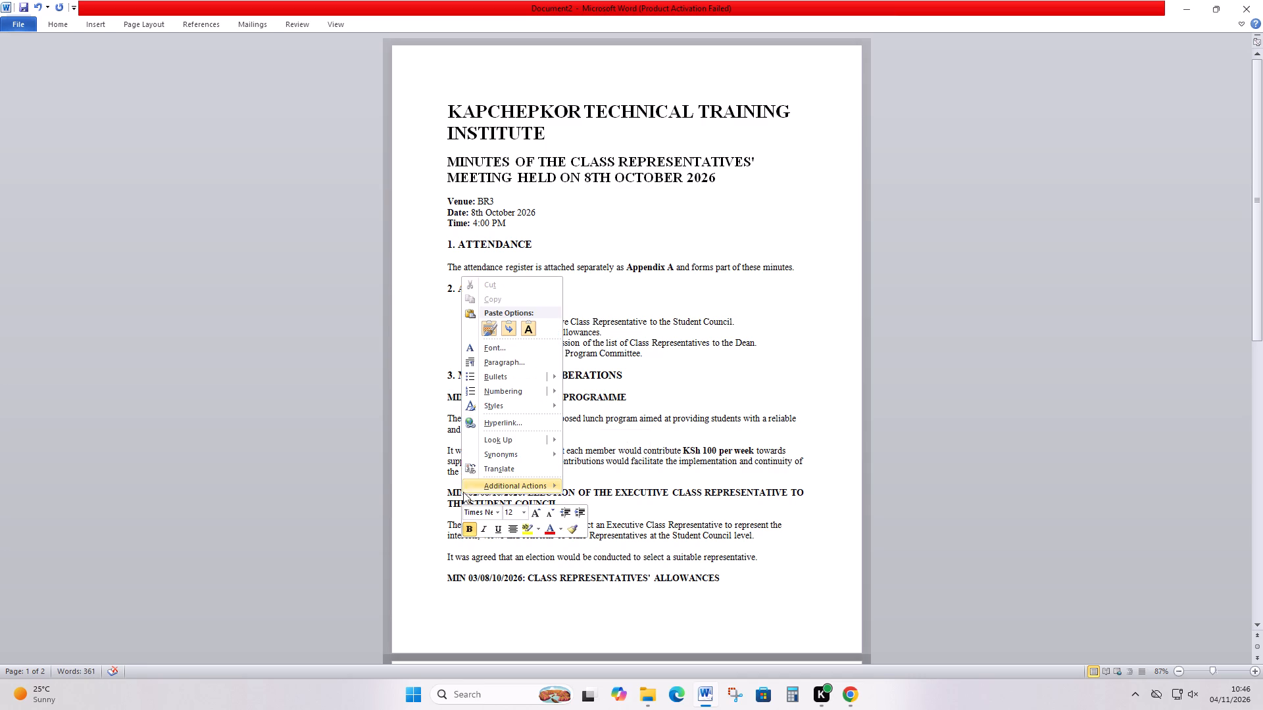
{"action": "left_click", "coordinate": [478, 537]}
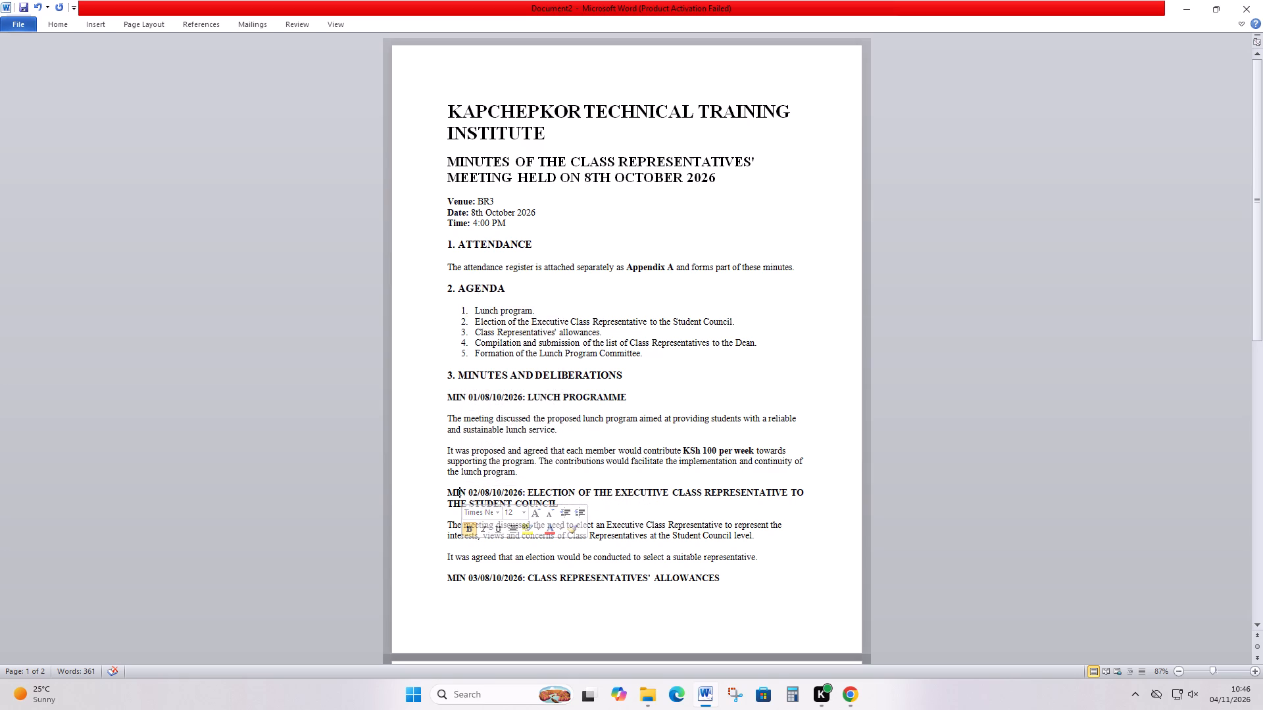
Review the rest of the minutes from MIN 02/08/10/2026 through the signatures section.
{"action": "left_click_drag", "start_coordinate": [506, 562], "coordinate": [515, 563]}
{"action": "scroll", "coordinate": [532, 477], "scroll_direction": "down", "scroll_amount": 8}
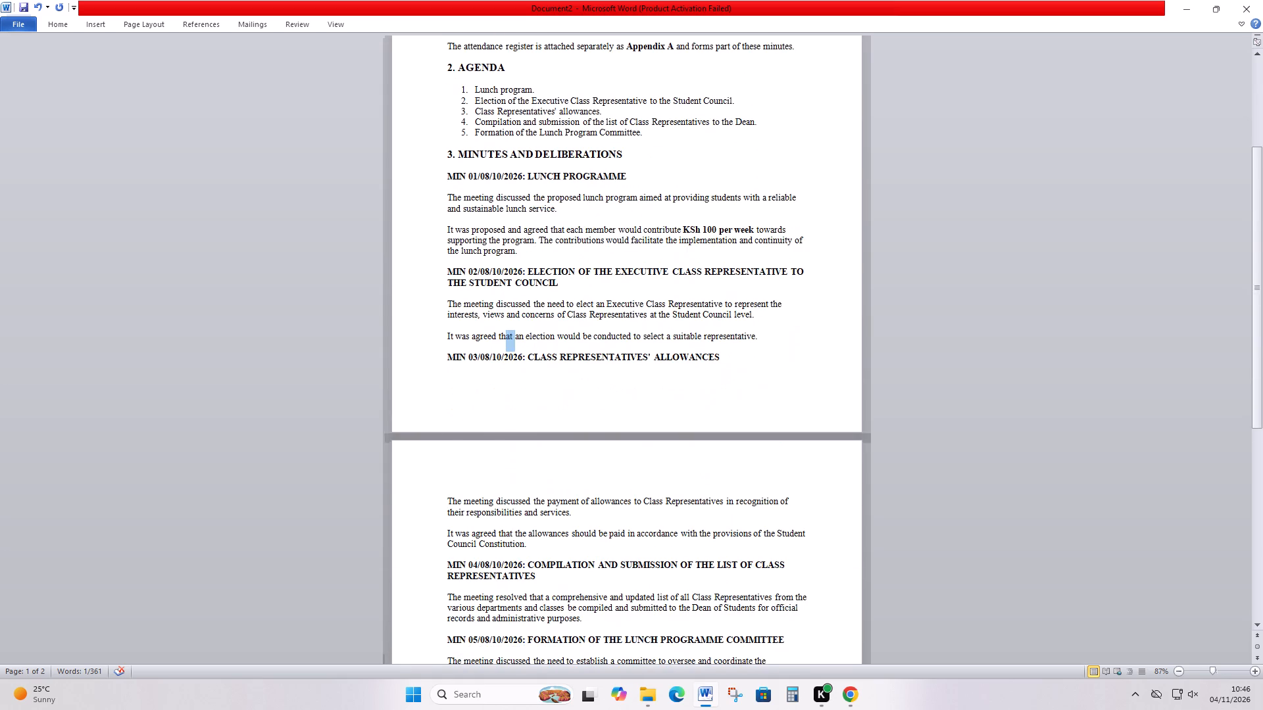
{"action": "scroll", "coordinate": [543, 523], "scroll_direction": "down", "scroll_amount": 5}
{"action": "left_click_drag", "start_coordinate": [547, 506], "coordinate": [545, 561]}
{"action": "left_click", "coordinate": [544, 461]}
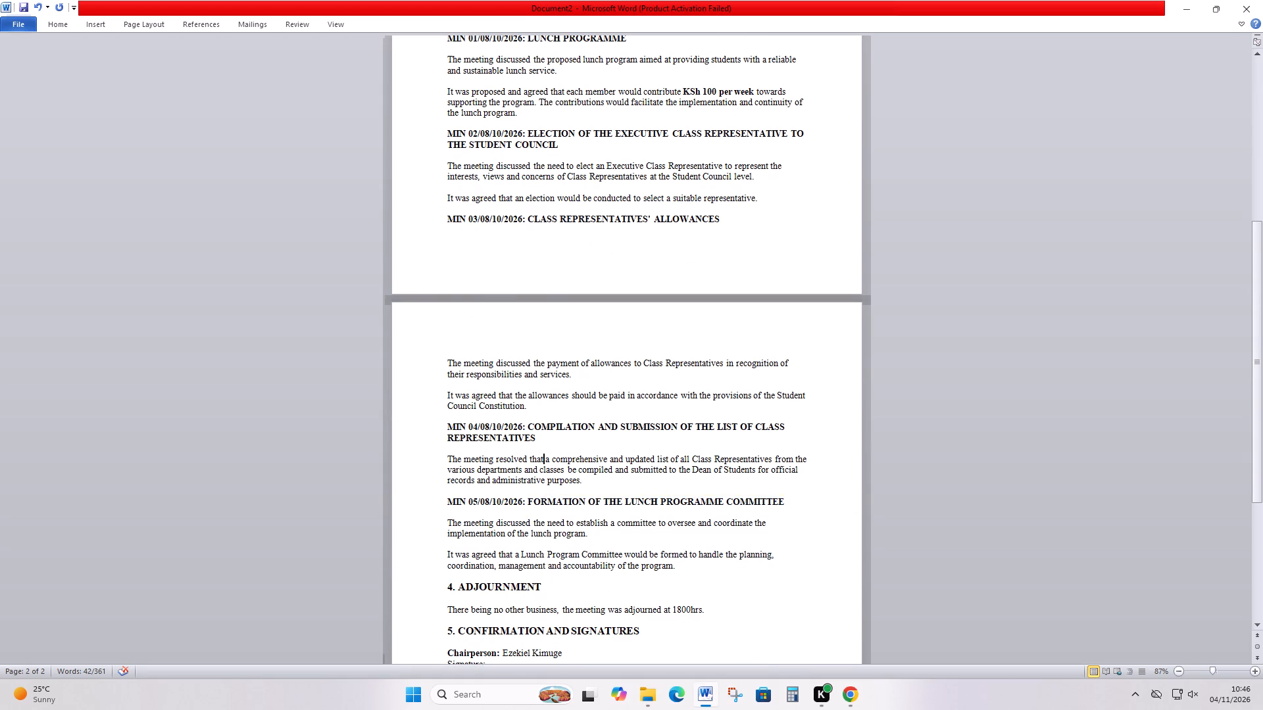
{"action": "scroll", "coordinate": [549, 462], "scroll_direction": "down", "scroll_amount": 17}
{"action": "left_click", "coordinate": [513, 558]}
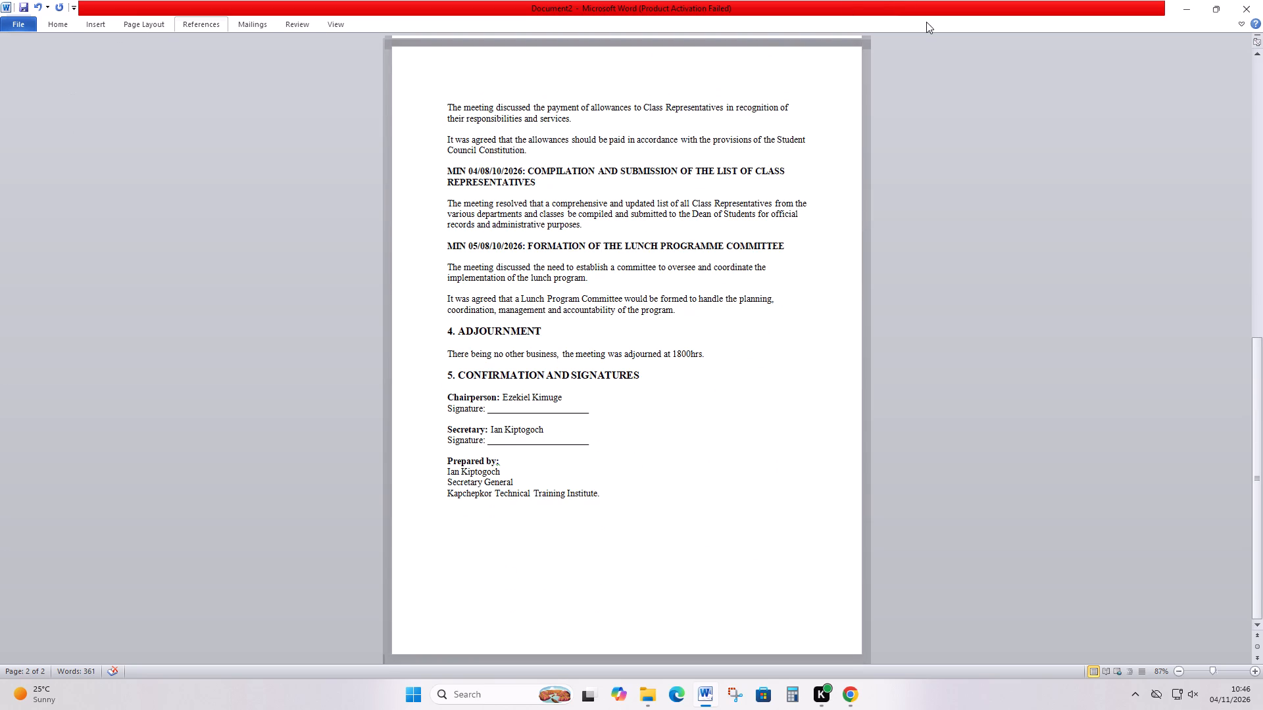
Restore the minutes window to a smaller size and open the CLASS REPRESENTATIVES LIST document from New folder (2).
{"action": "left_click", "coordinate": [1216, 9]}
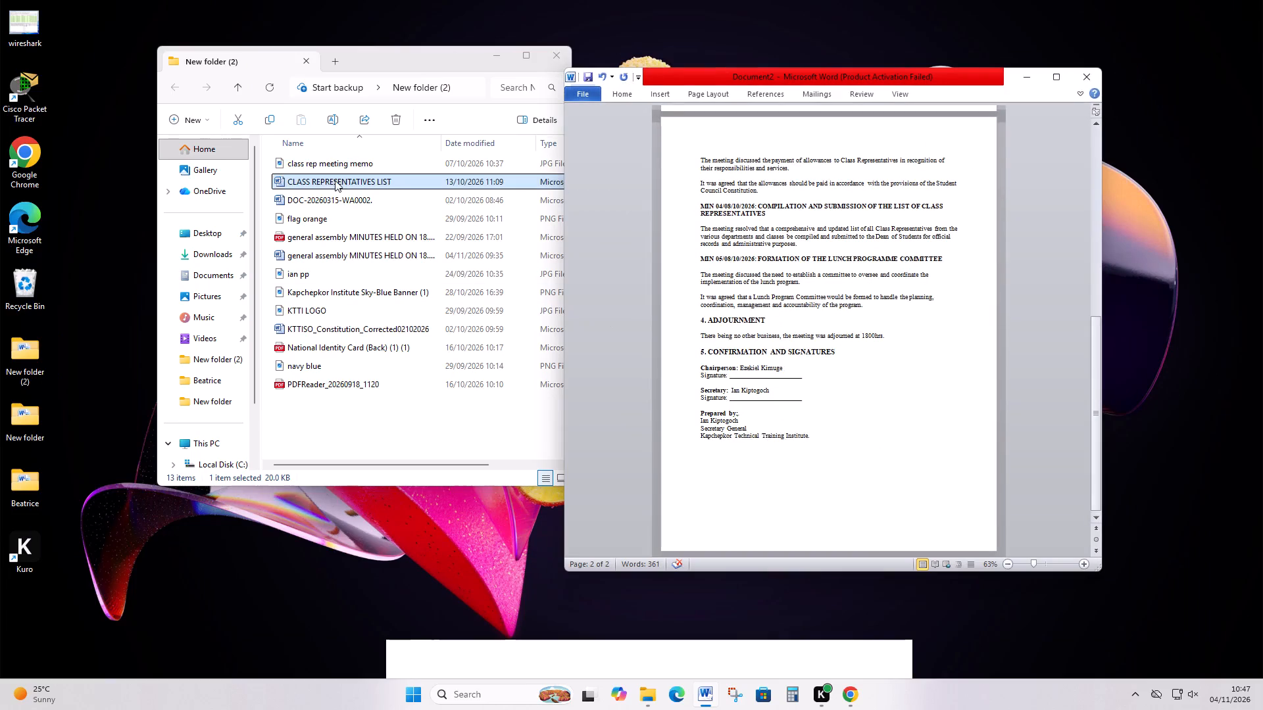
{"action": "double_click", "coordinate": [341, 178]}
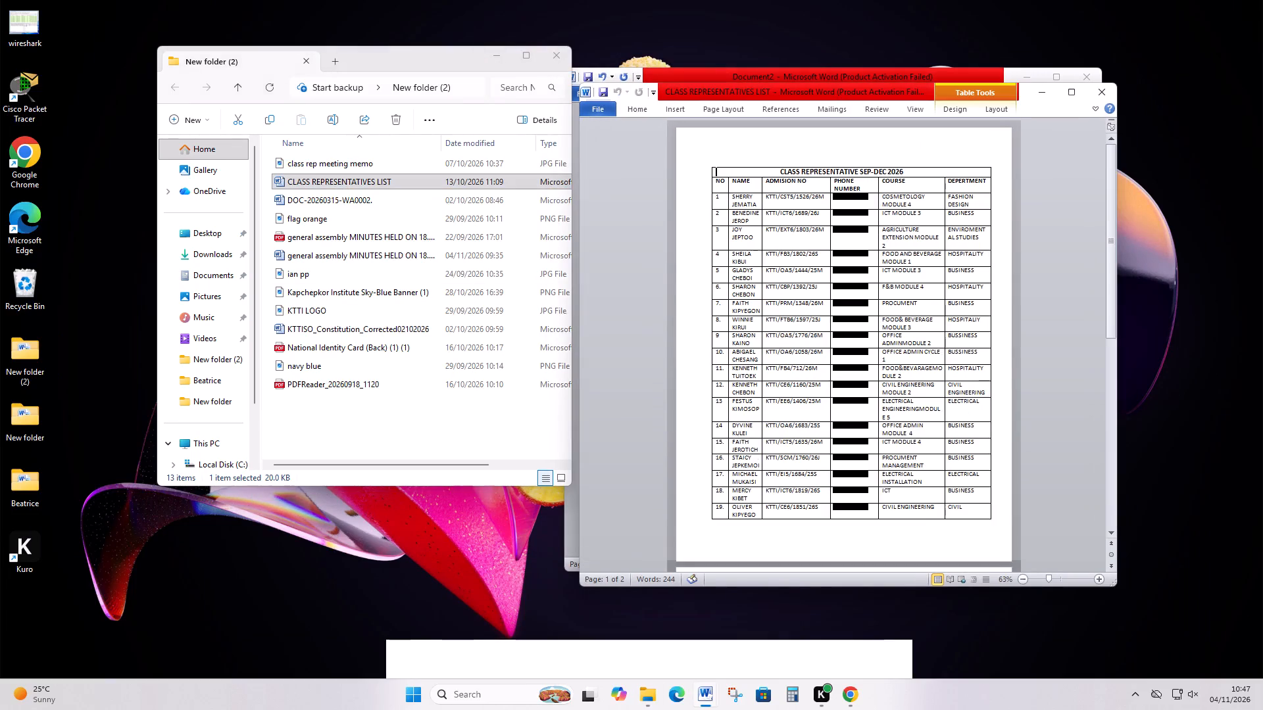
{"action": "scroll", "coordinate": [783, 229], "scroll_direction": "down", "scroll_amount": 3}
{"action": "scroll", "coordinate": [784, 227], "scroll_direction": "up", "scroll_amount": 5}
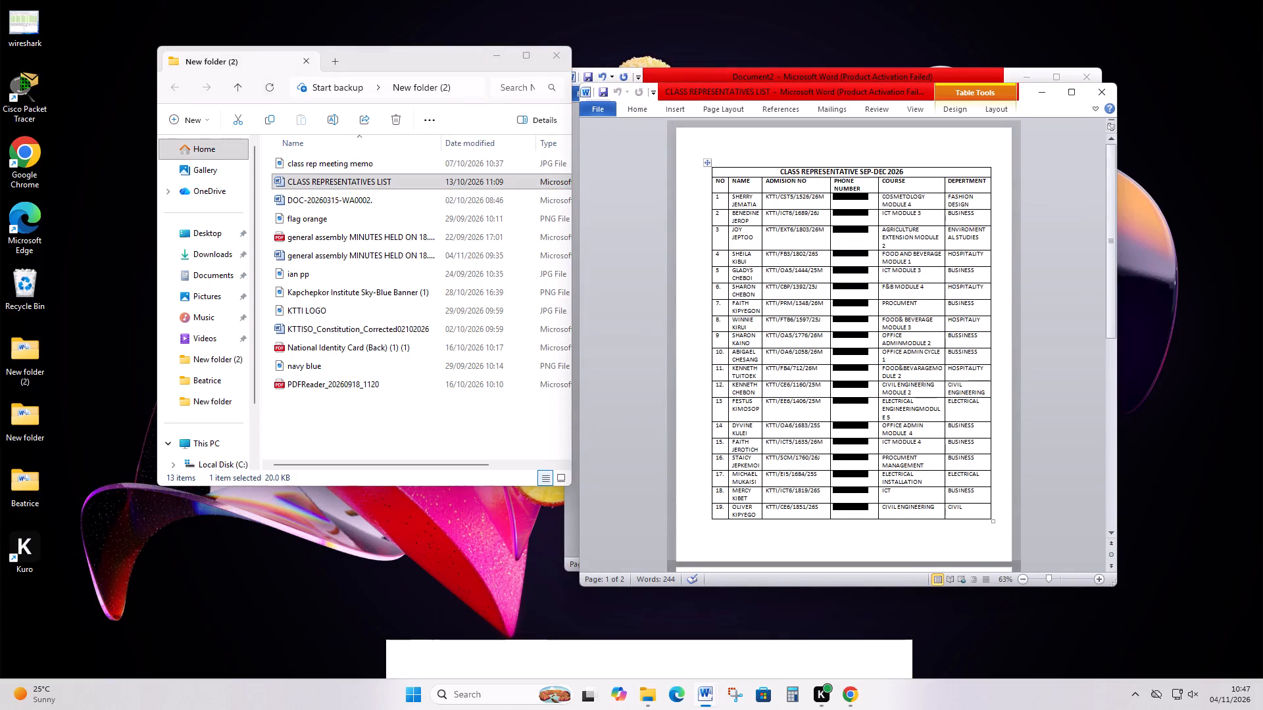
Copy the whole class representatives table plus the title, header and rows 1–4, 7 and 8 of the Student Council Officials table.
{"action": "left_click_drag", "start_coordinate": [703, 175], "coordinate": [851, 490]}
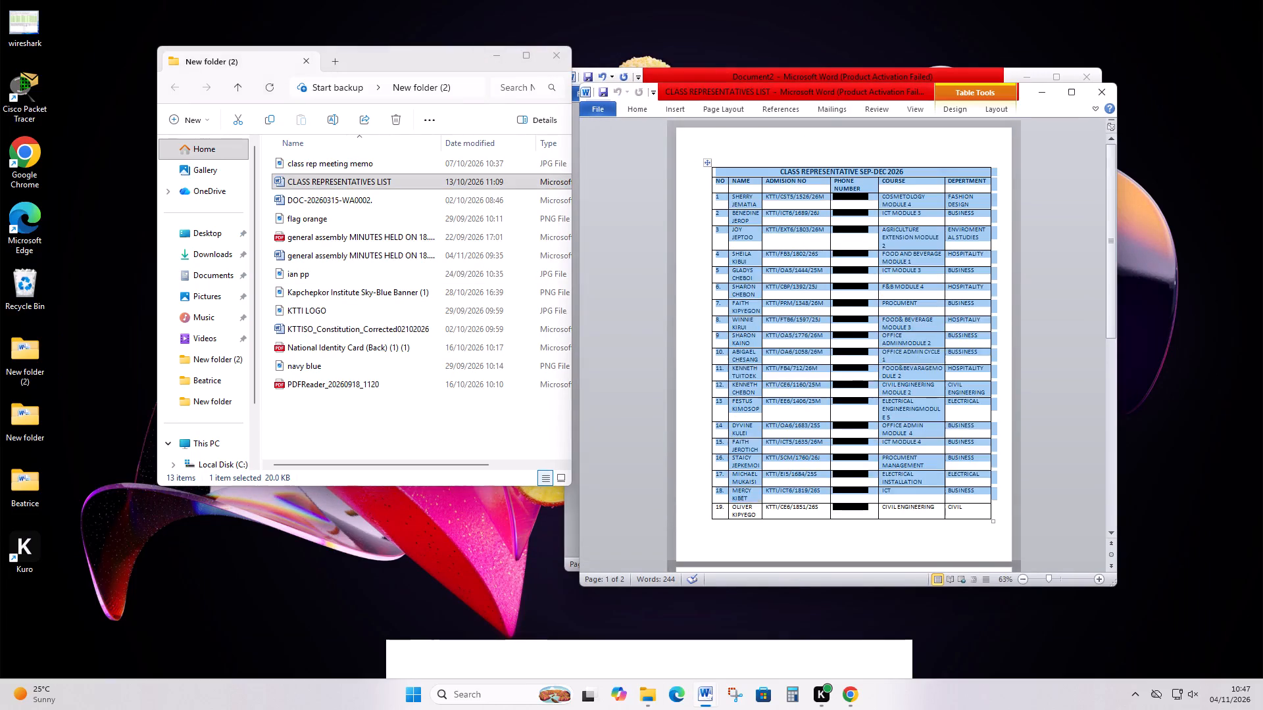
{"action": "left_click_drag", "start_coordinate": [851, 490], "coordinate": [838, 344]}
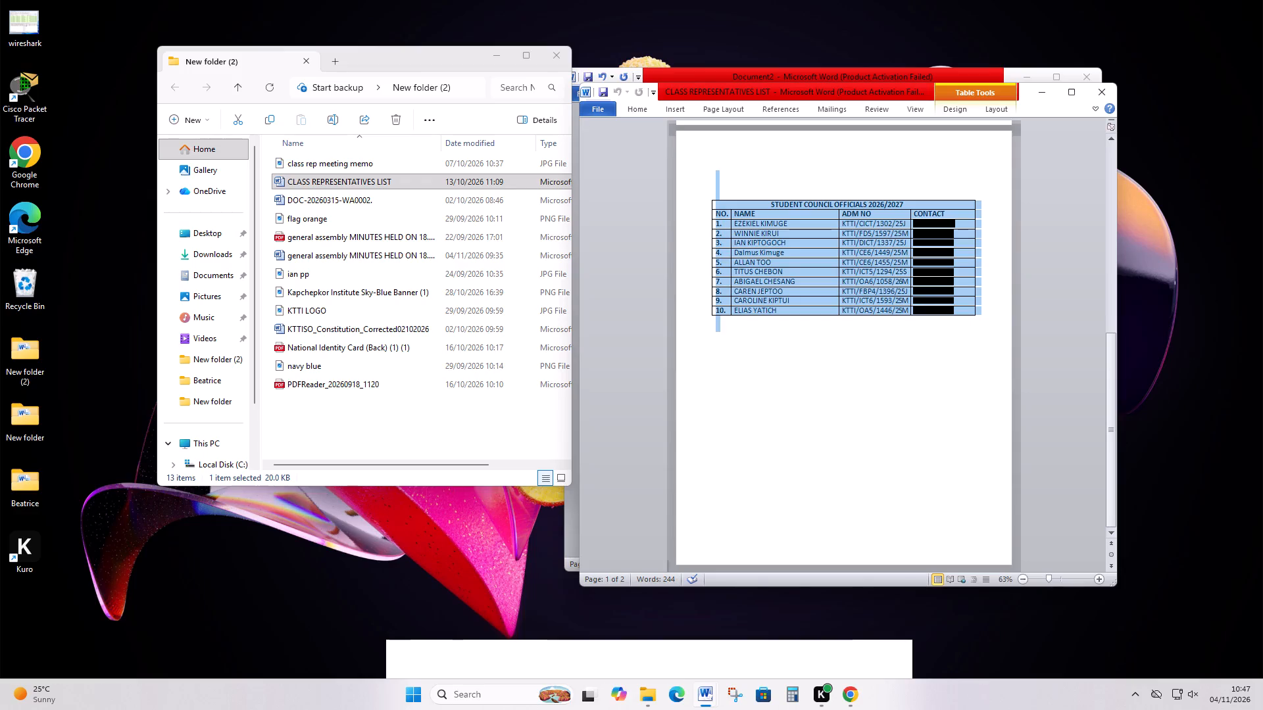
{"action": "left_click_drag", "start_coordinate": [838, 344], "coordinate": [792, 249]}
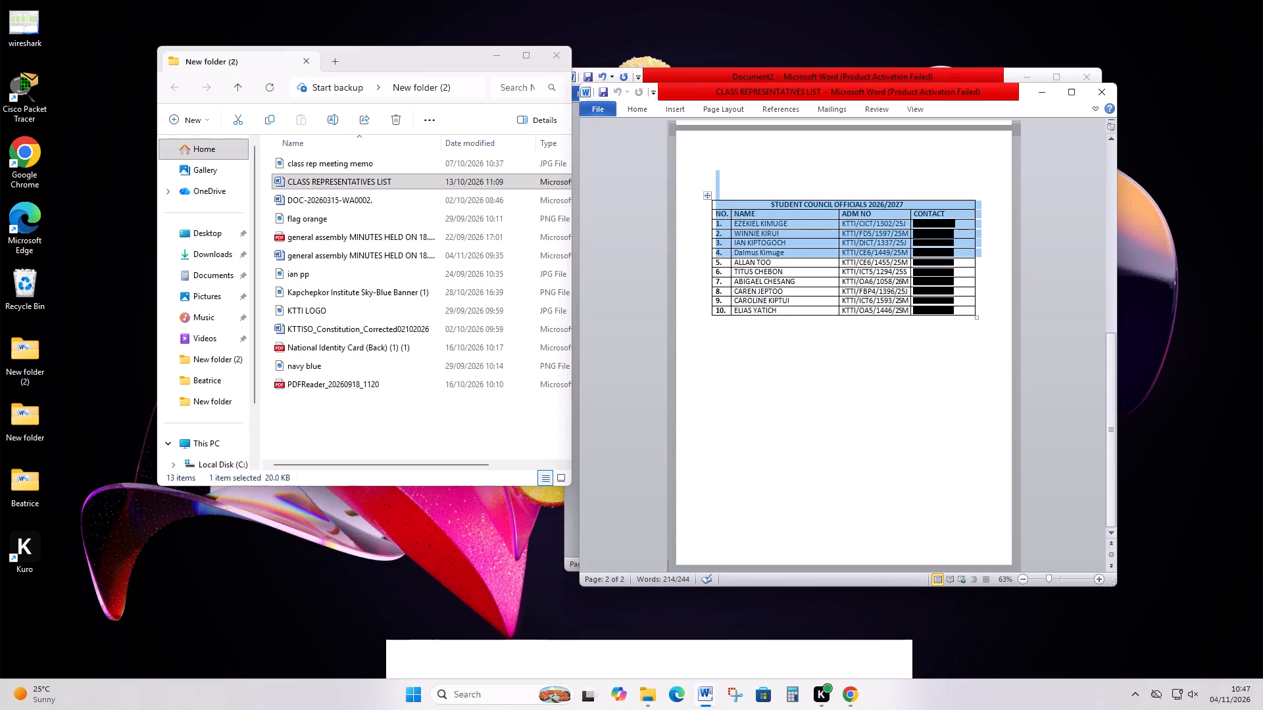
{"action": "left_click_drag", "start_coordinate": [708, 282], "coordinate": [736, 282], "text": "ctrl"}
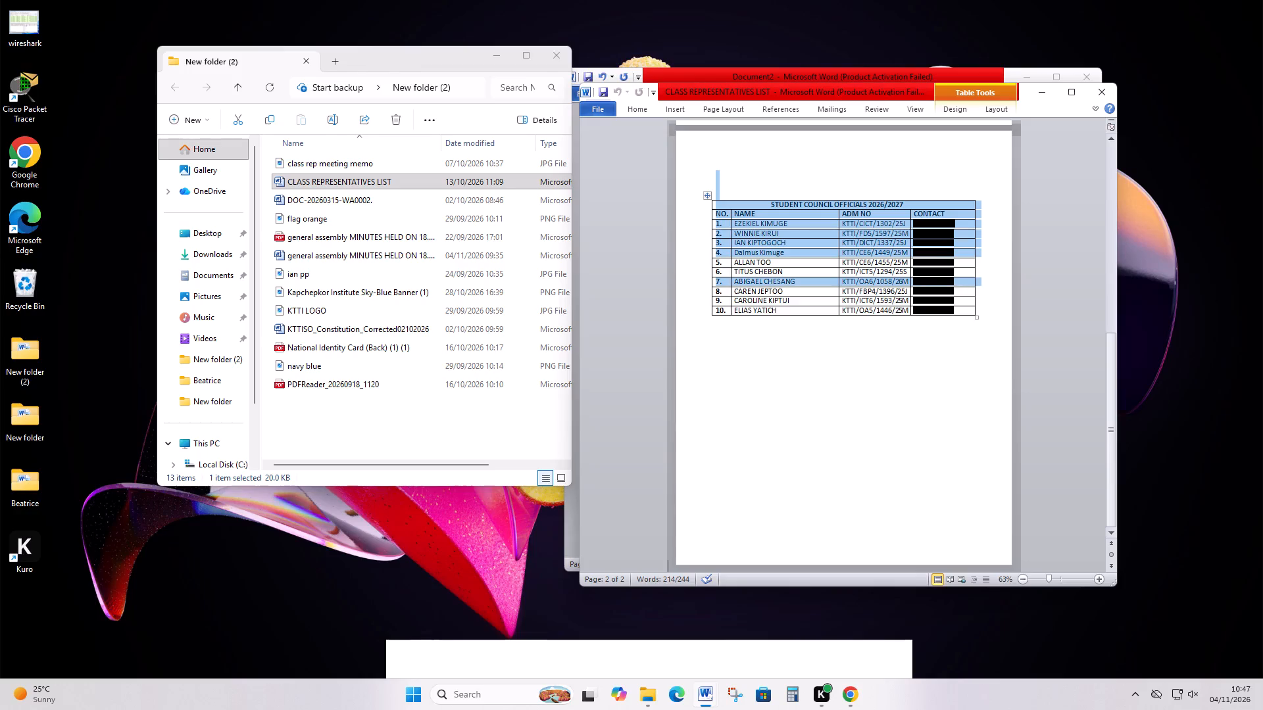
{"action": "left_click", "coordinate": [707, 293], "text": "ctrl"}
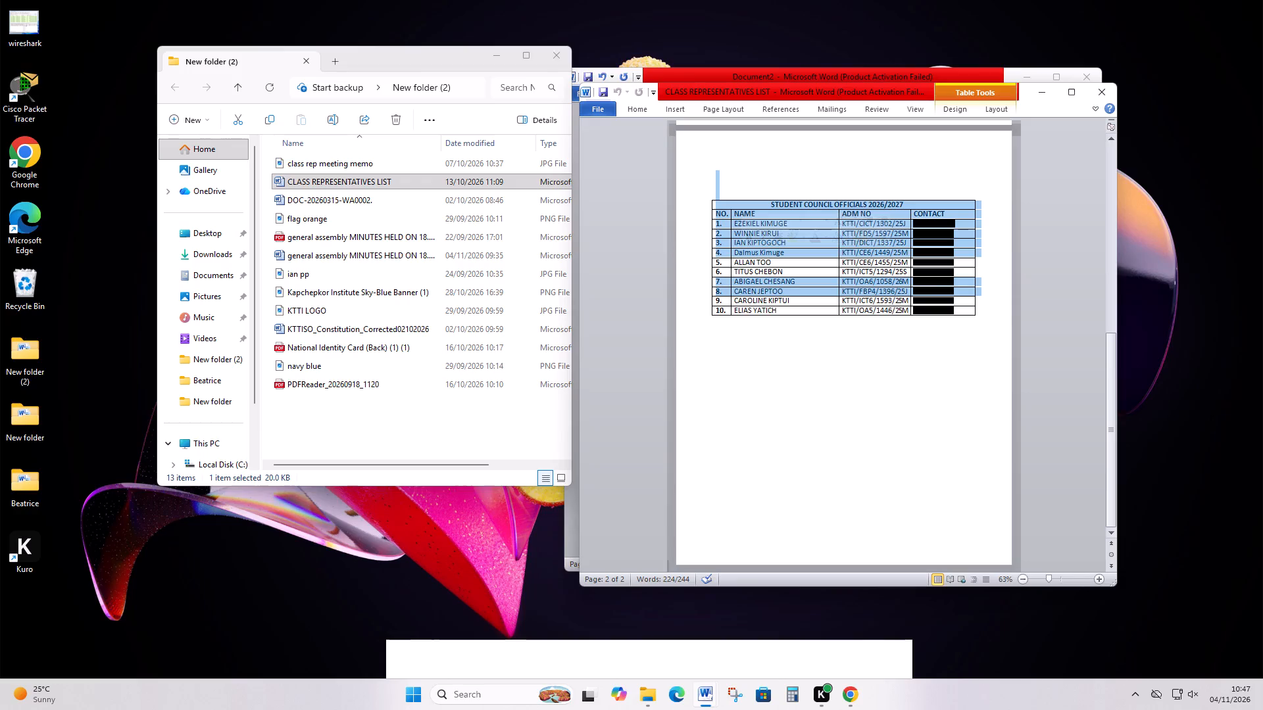
{"action": "right_click", "coordinate": [723, 231]}
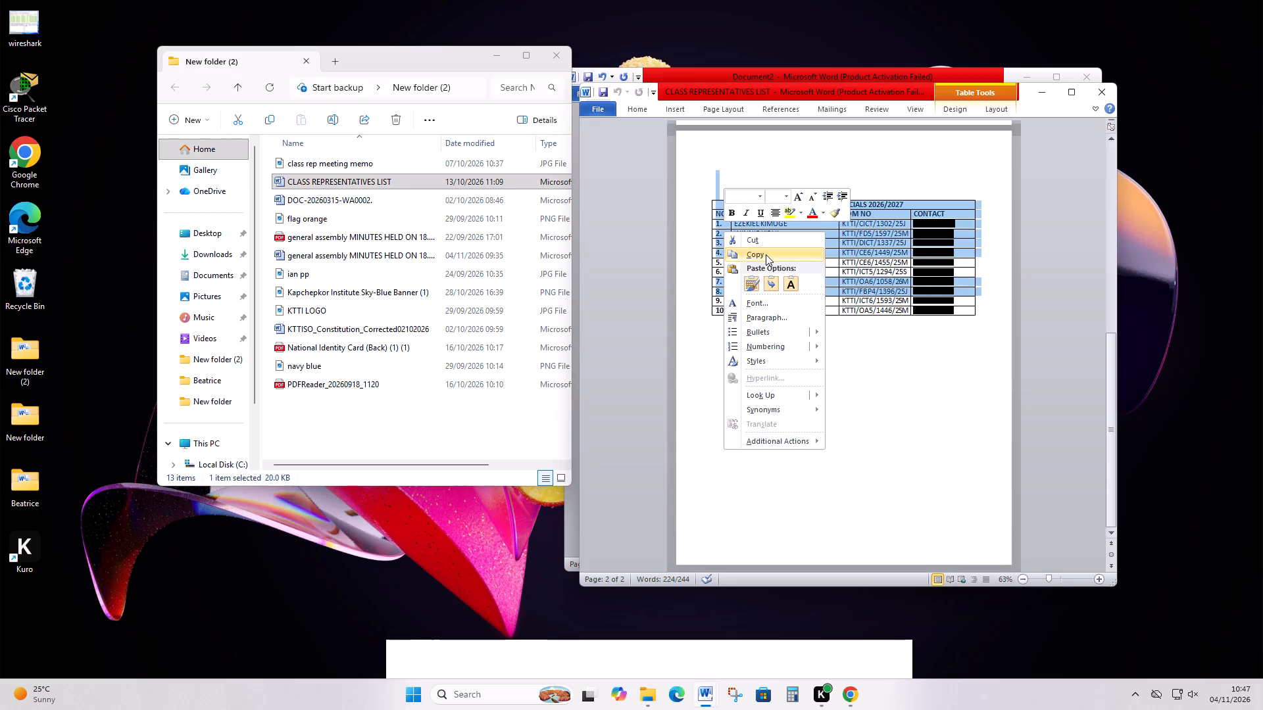
{"action": "left_click", "coordinate": [766, 254]}
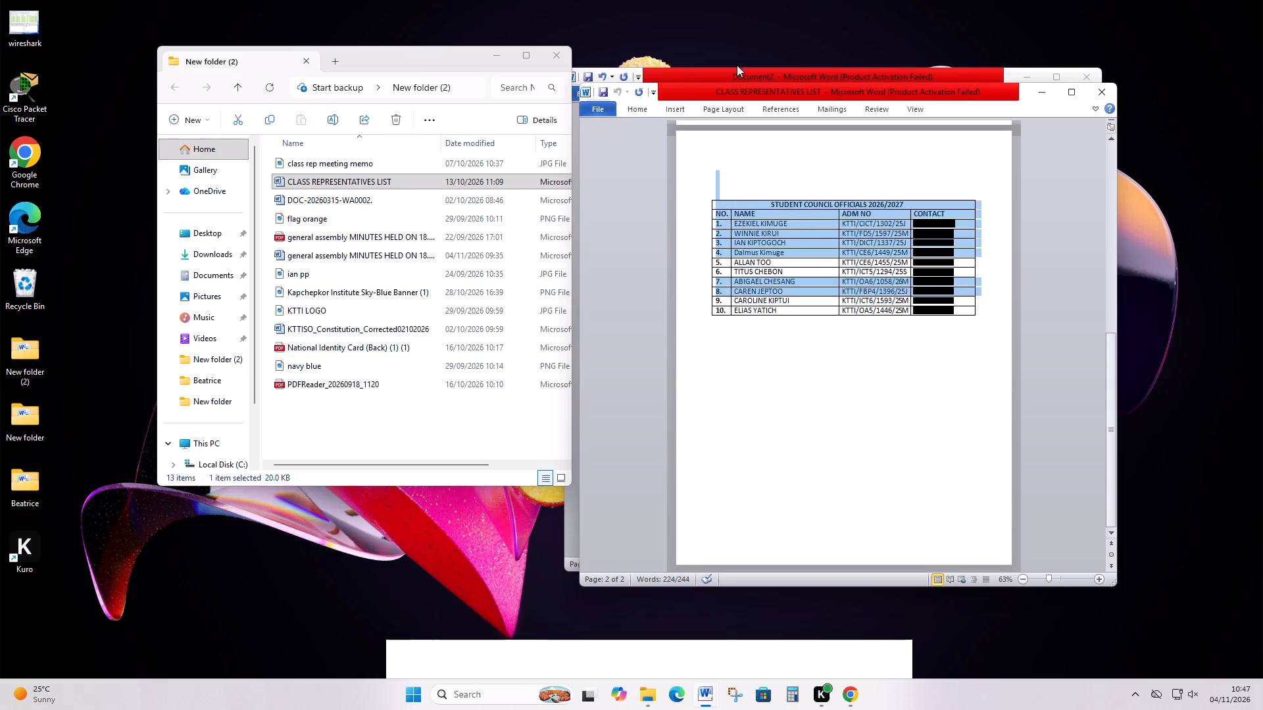
Switch back to the minutes in Document2, place the cursor below the "Prepared by" block and maximize the window.
{"action": "left_click", "coordinate": [850, 73]}
{"action": "scroll", "coordinate": [793, 337], "scroll_direction": "down", "scroll_amount": 4}
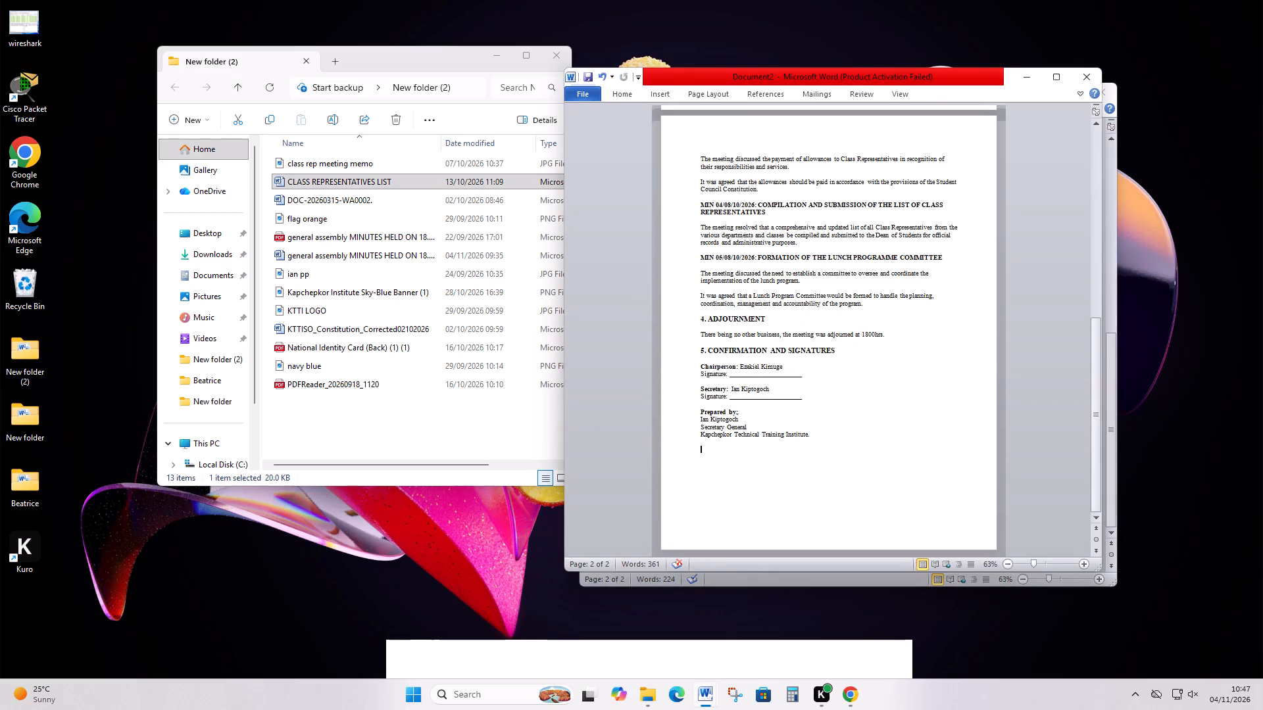
{"action": "left_click", "coordinate": [709, 455]}
{"action": "left_click", "coordinate": [1052, 79]}
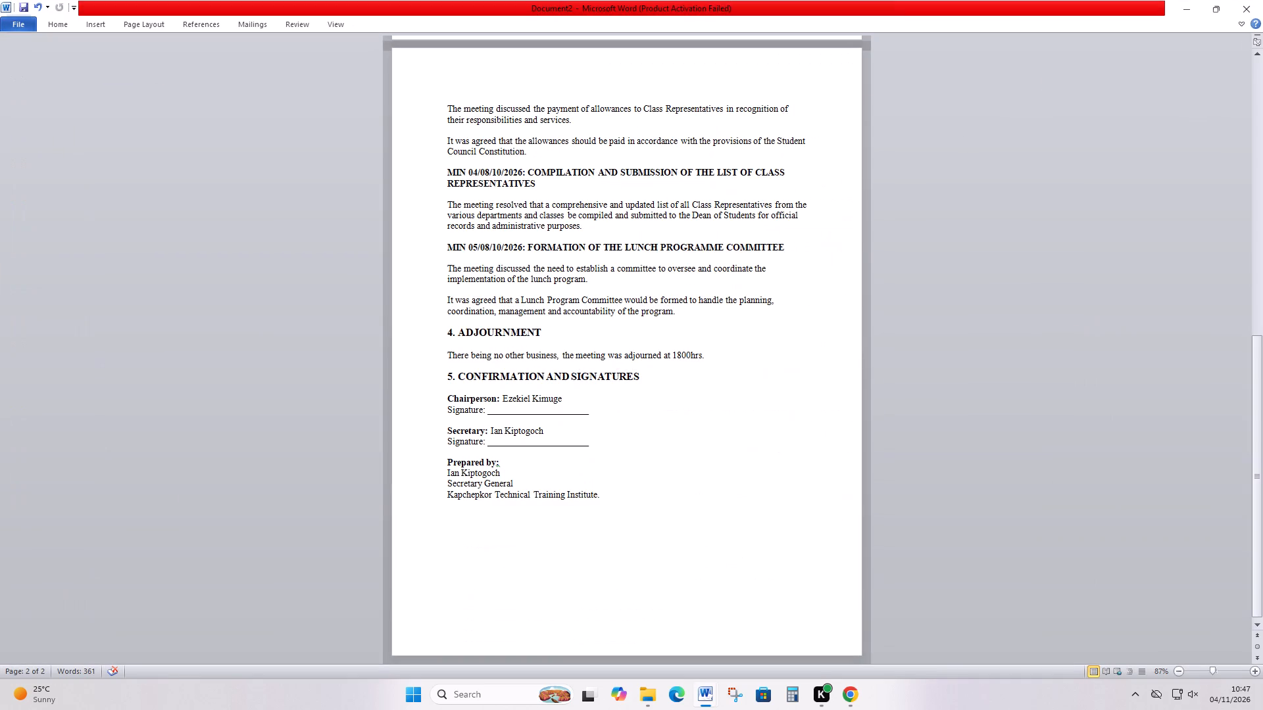
{"action": "right_click", "coordinate": [449, 526]}
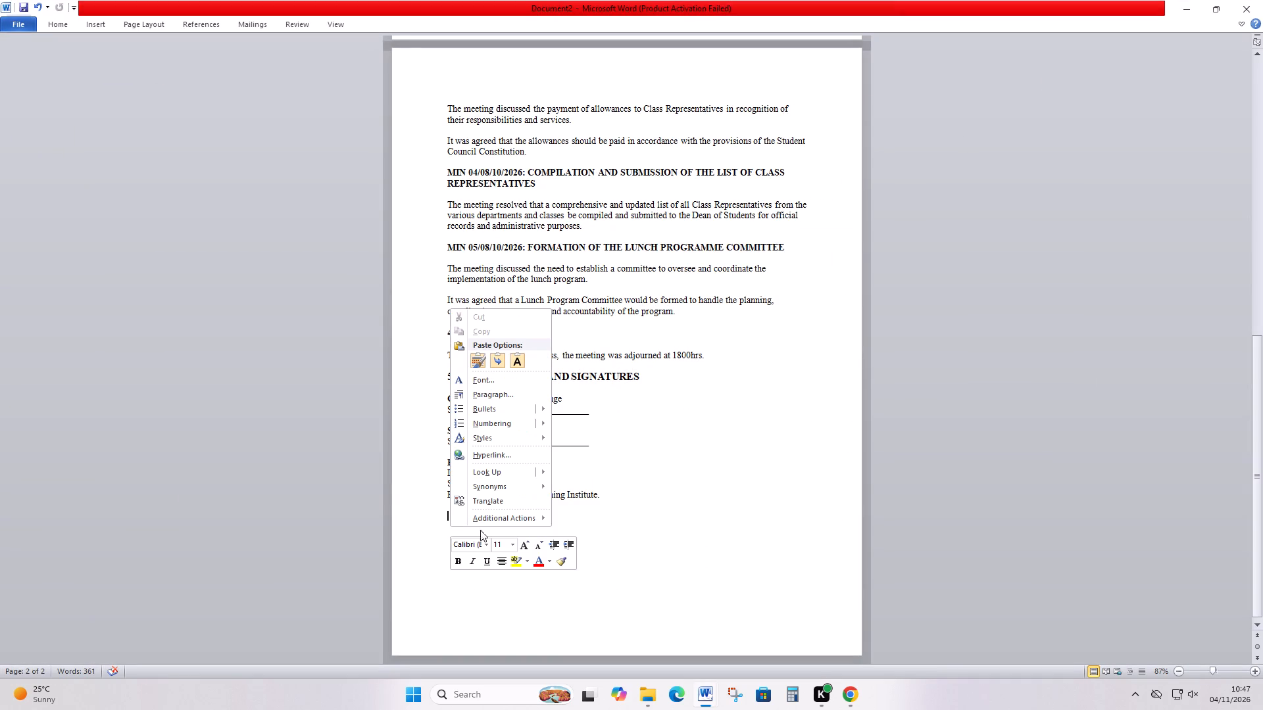
{"action": "left_click", "coordinate": [685, 548]}
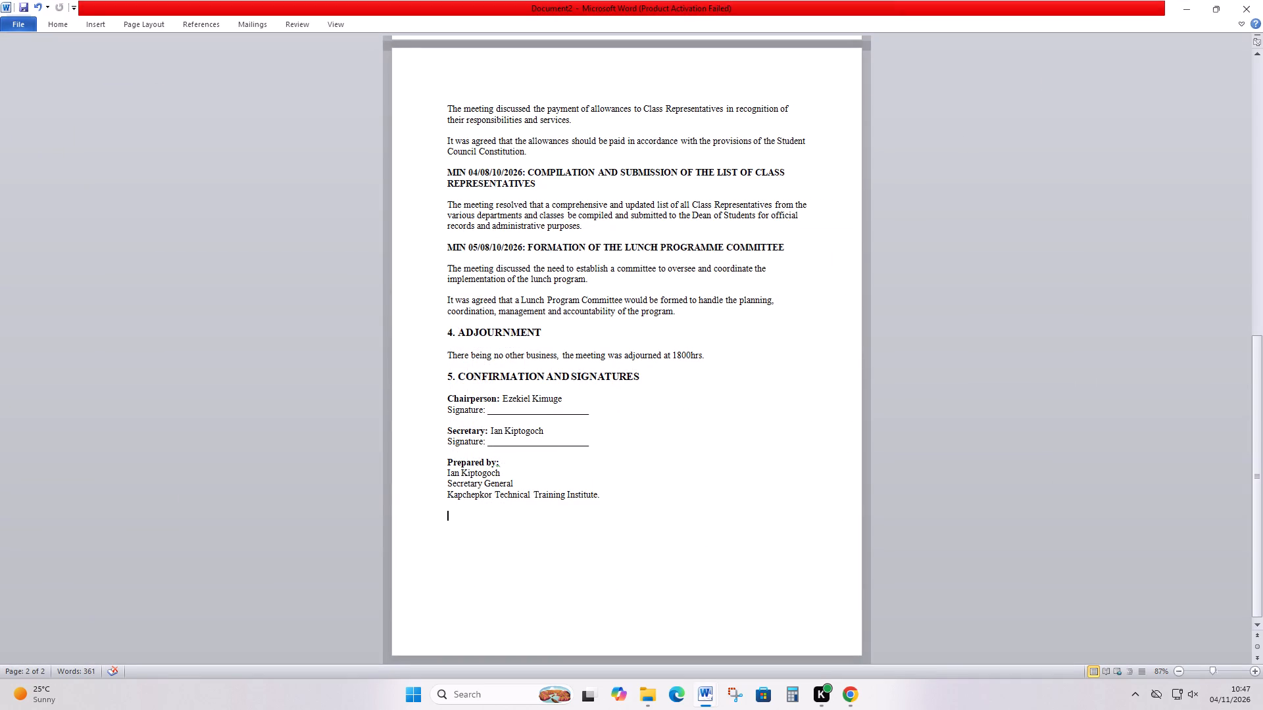
Enter the heading "ATTENDANCE LIST" in capitals on the empty line below the "Prepared by" block.
{"action": "scroll", "coordinate": [499, 448], "scroll_direction": "up", "scroll_amount": 20}
{"action": "scroll", "coordinate": [499, 448], "scroll_direction": "up", "scroll_amount": 1}
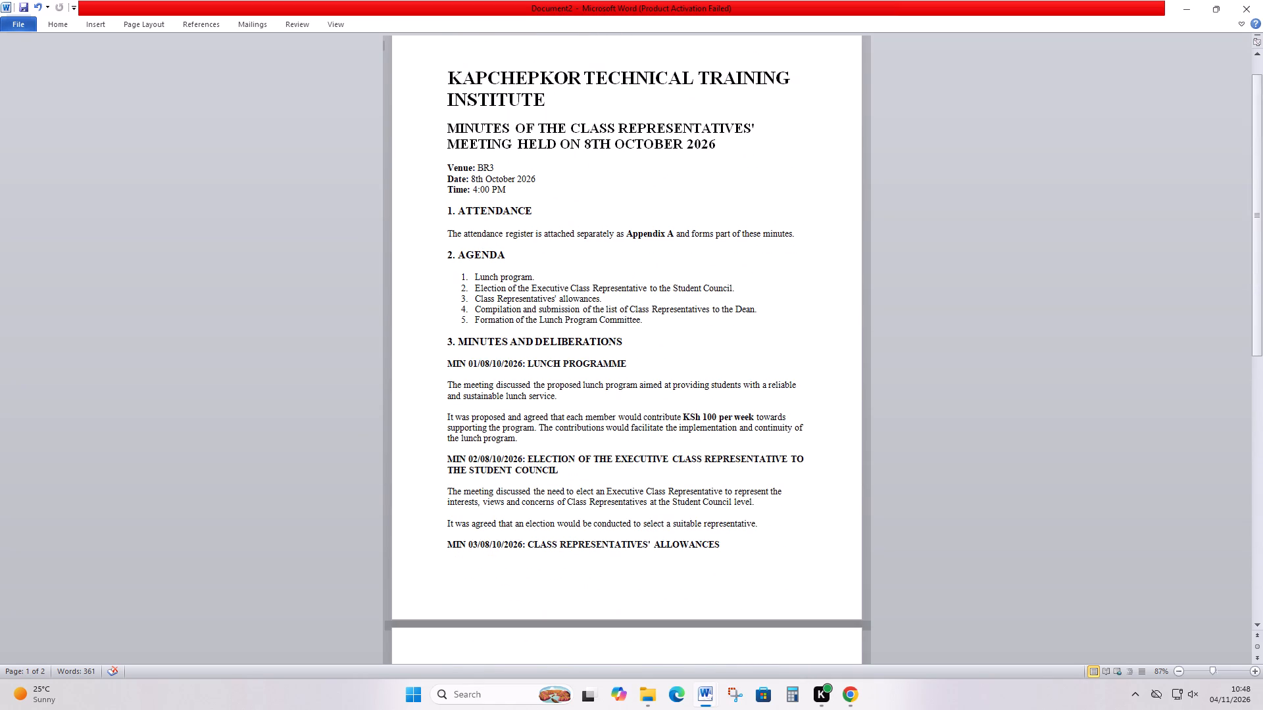
{"action": "scroll", "coordinate": [607, 347], "scroll_direction": "down", "scroll_amount": 5}
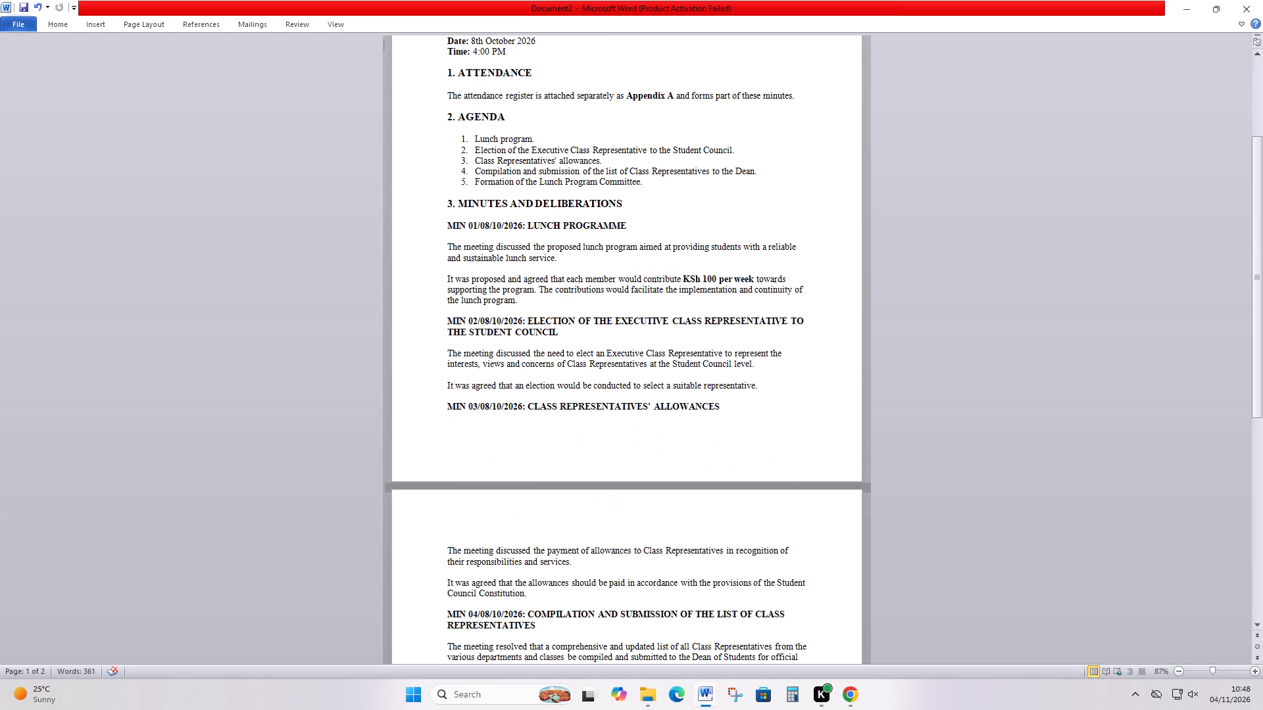
{"action": "scroll", "coordinate": [605, 359], "scroll_direction": "down", "scroll_amount": 19}
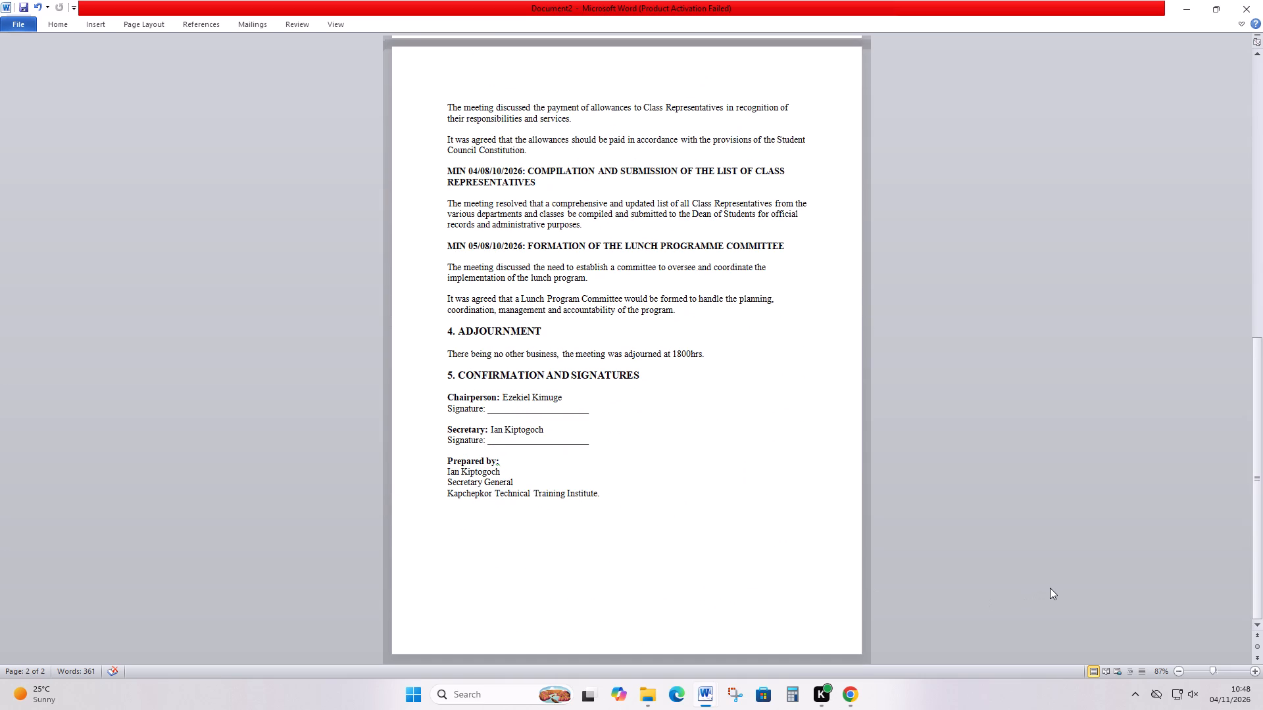
{"action": "type", "text": "att"}
{"action": "key", "text": "BackSpace"}
{"action": "key", "text": "BackSpace"}
{"action": "key", "text": "BackSpace"}
{"action": "type", "text": "ATT"}
{"action": "type", "text": "ENDANCE"}
{"action": "key", "text": "space"}
{"action": "type", "text": "LIST"}
{"action": "key", "text": "space"}
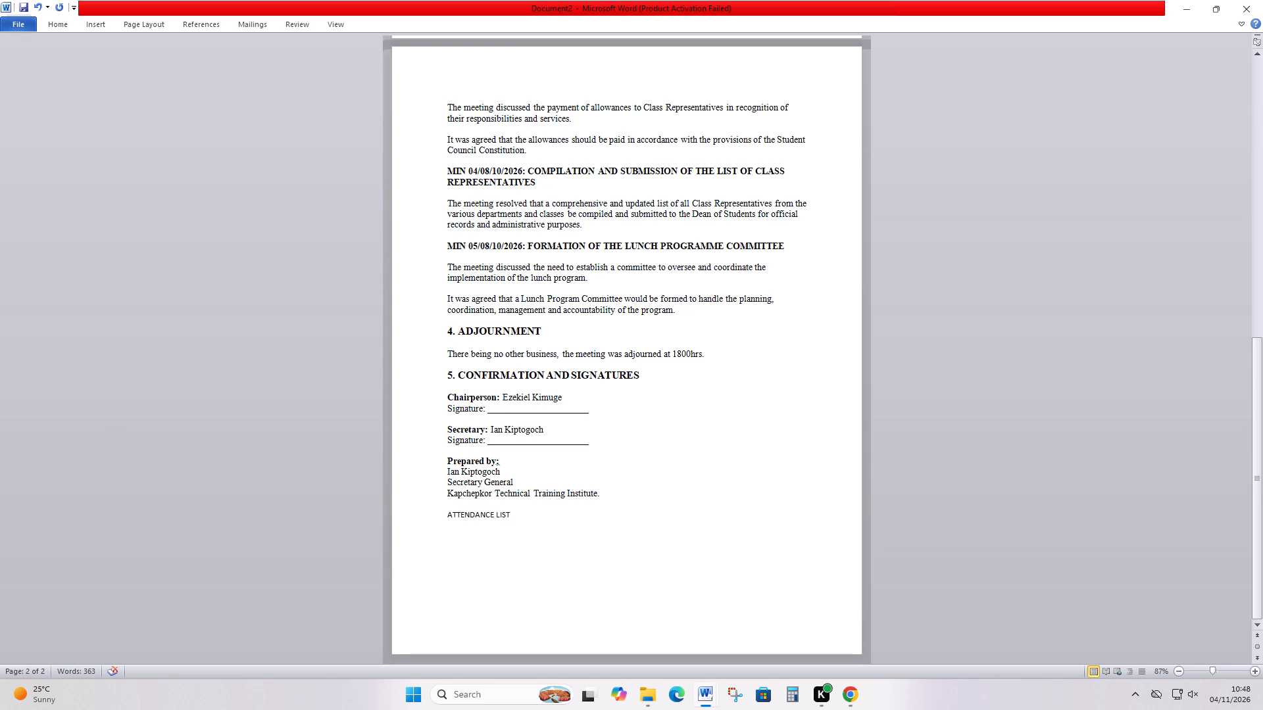
Extend the attendance list heading with "APPENDIX A", matching the reference in the ATTENDANCE section, and start a new line beneath it.
{"action": "scroll", "coordinate": [649, 378], "scroll_direction": "up", "scroll_amount": 18}
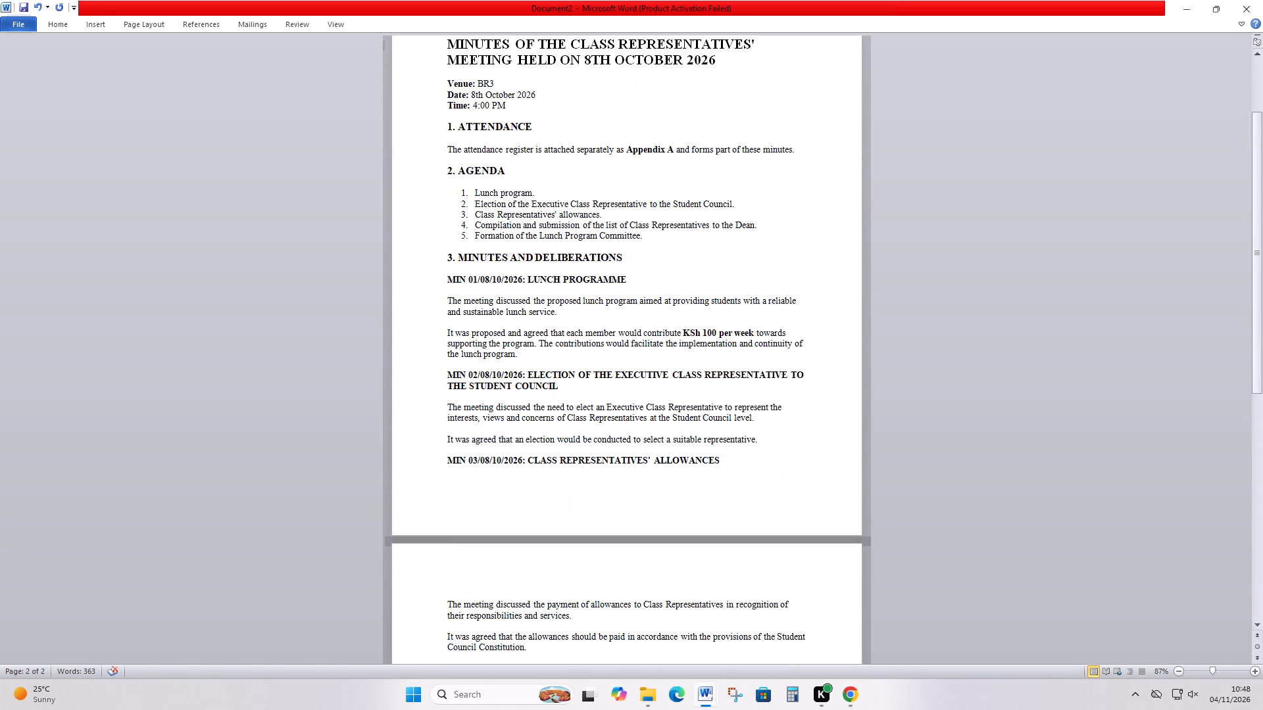
{"action": "scroll", "coordinate": [664, 333], "scroll_direction": "down", "scroll_amount": 12}
{"action": "scroll", "coordinate": [730, 477], "scroll_direction": "up", "scroll_amount": 1}
{"action": "scroll", "coordinate": [733, 486], "scroll_direction": "down", "scroll_amount": 7}
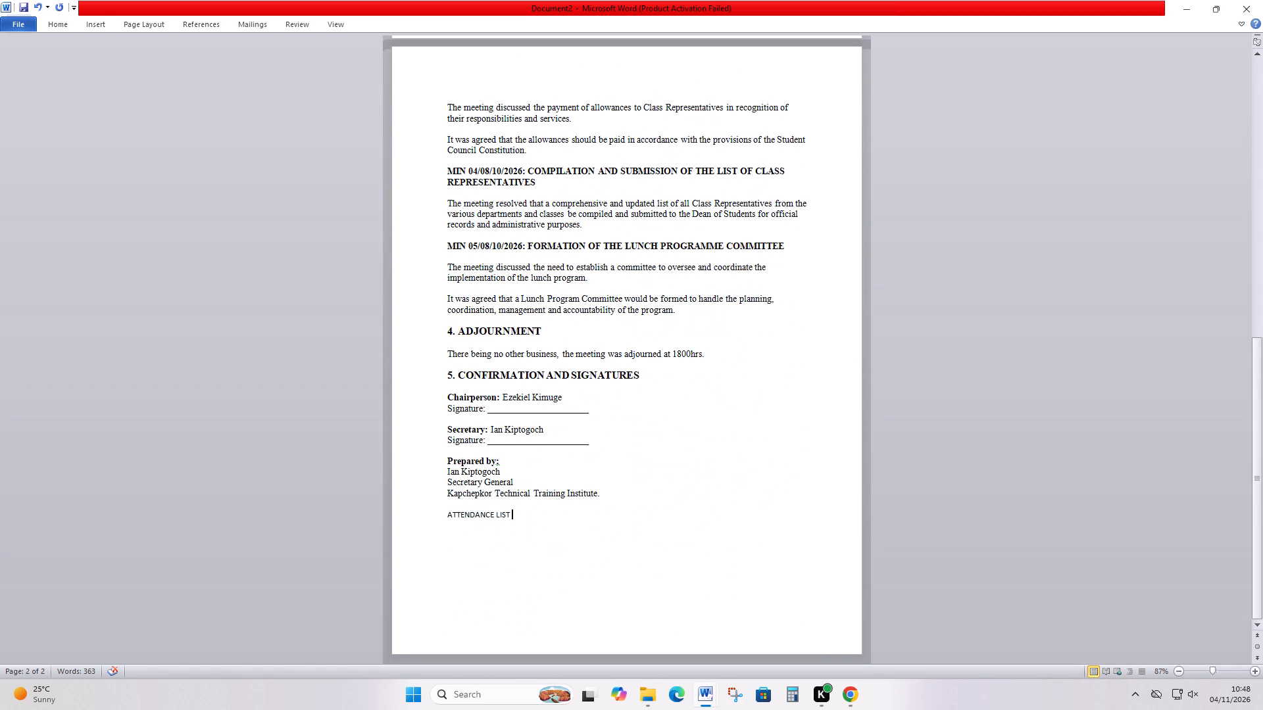
{"action": "type", "text": "APPENDIX"}
{"action": "key", "text": "space"}
{"action": "key", "text": "a"}
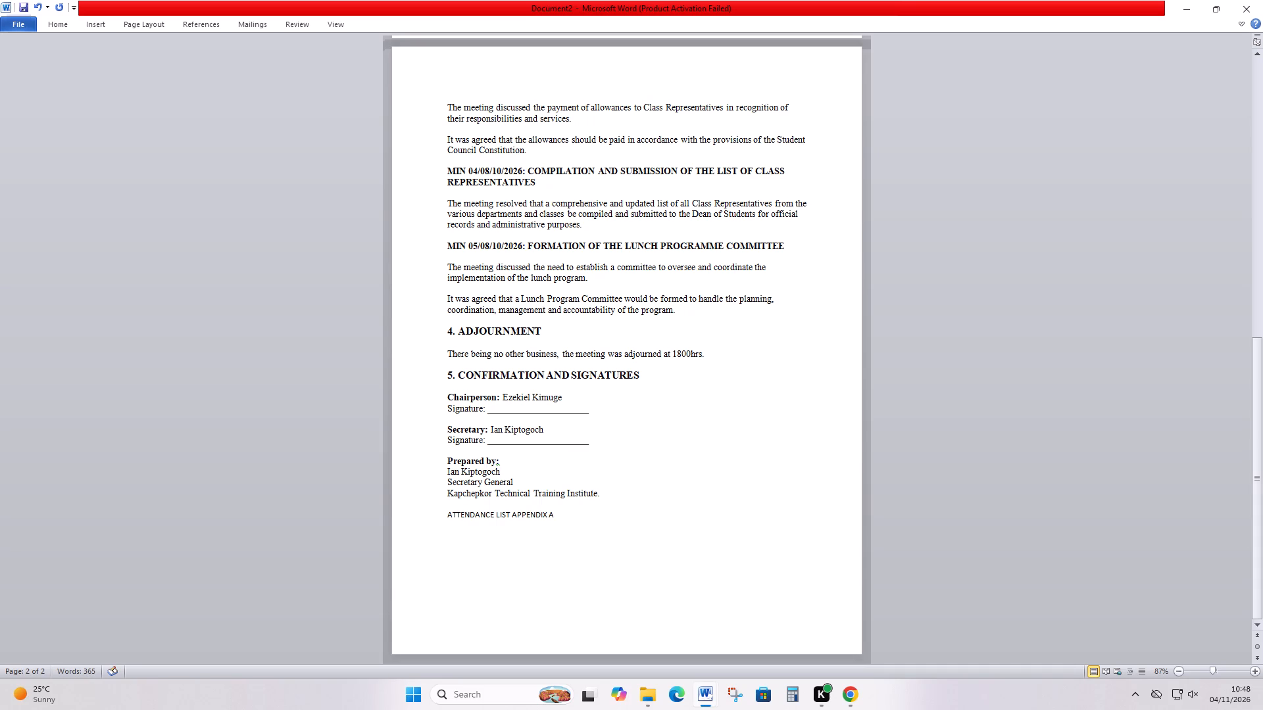
{"action": "key", "text": "Return"}
Paste the copied class representatives and student council tables below the Appendix A heading, keeping source formatting.
{"action": "scroll", "coordinate": [681, 511], "scroll_direction": "down", "scroll_amount": 3}
{"action": "left_click", "coordinate": [451, 536]}
{"action": "right_click", "coordinate": [451, 536]}
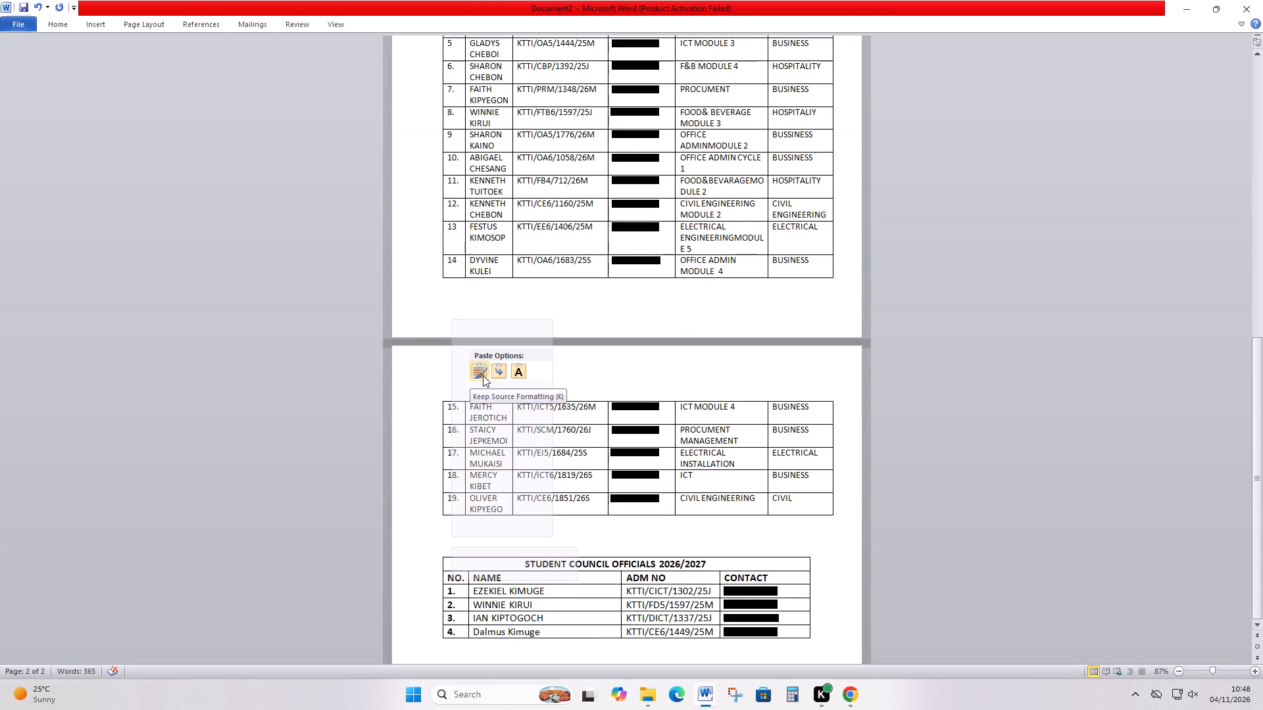
{"action": "left_click", "coordinate": [483, 375]}
{"action": "scroll", "coordinate": [549, 528], "scroll_direction": "down", "scroll_amount": 3}
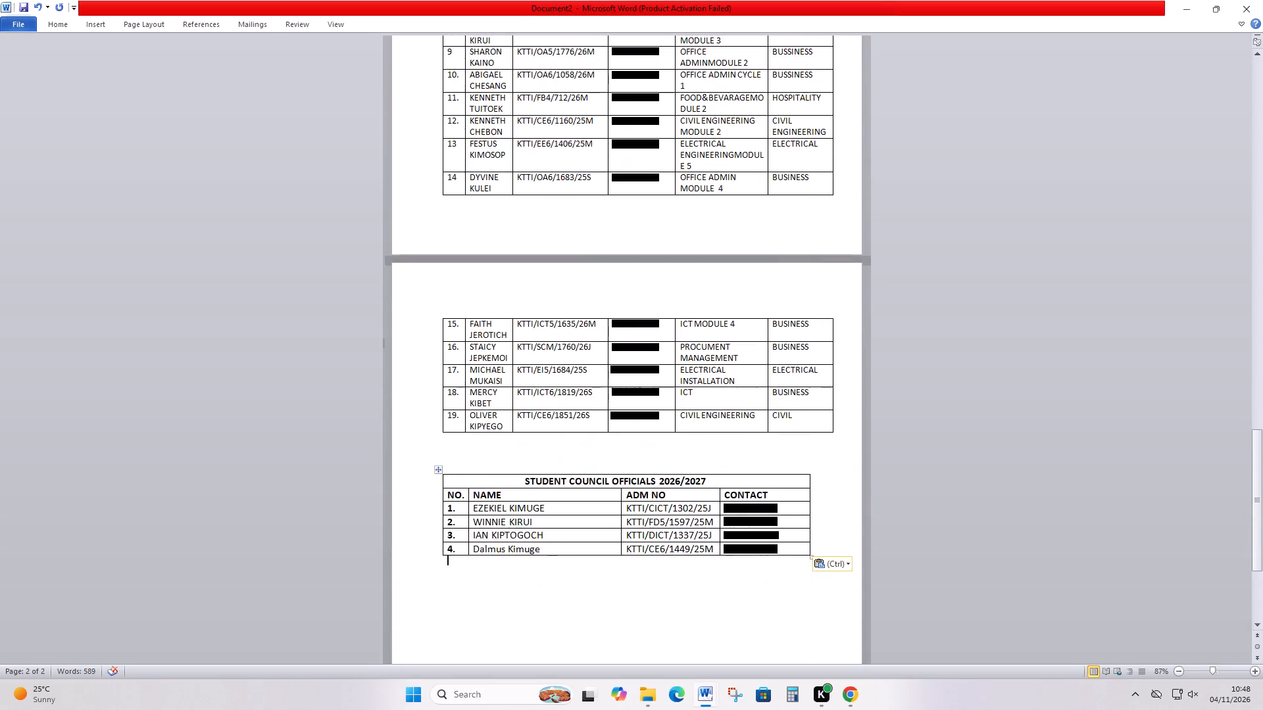
{"action": "scroll", "coordinate": [547, 549], "scroll_direction": "down", "scroll_amount": 4}
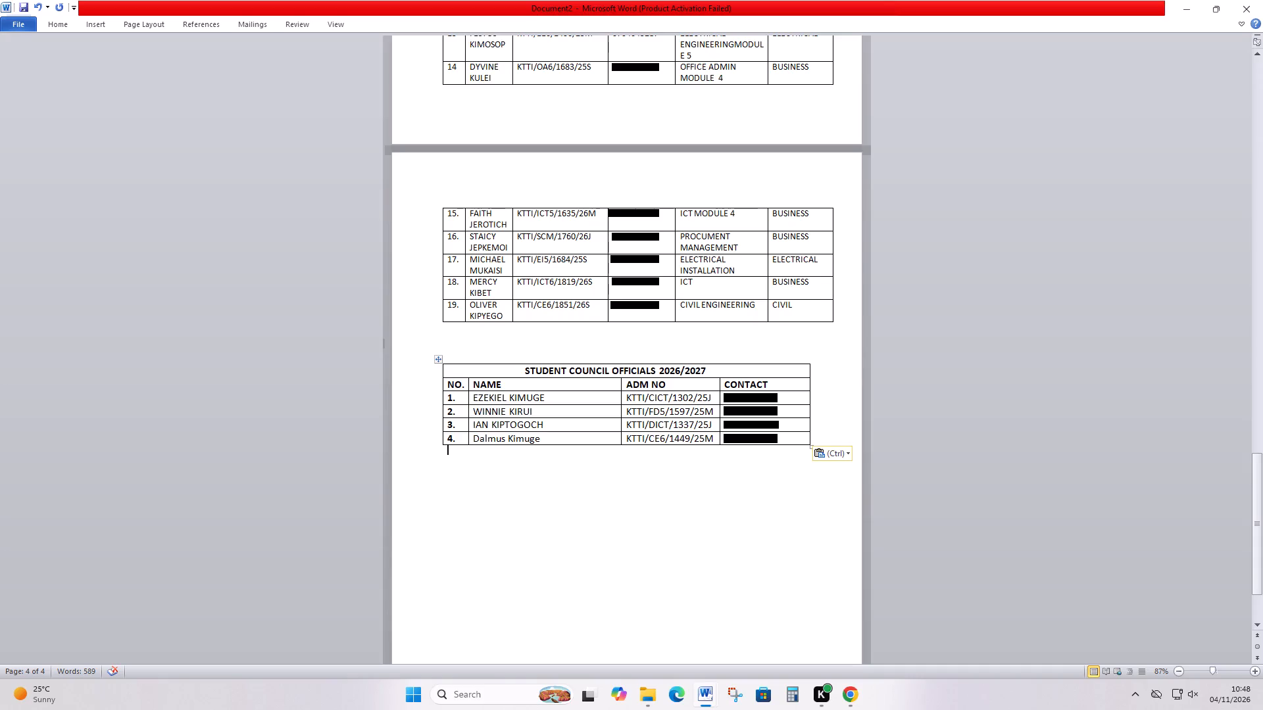
Delete the stray official number 8 entry and the number and name of official 7 from the pasted table's top cell.
{"action": "scroll", "coordinate": [538, 528], "scroll_direction": "up", "scroll_amount": 6}
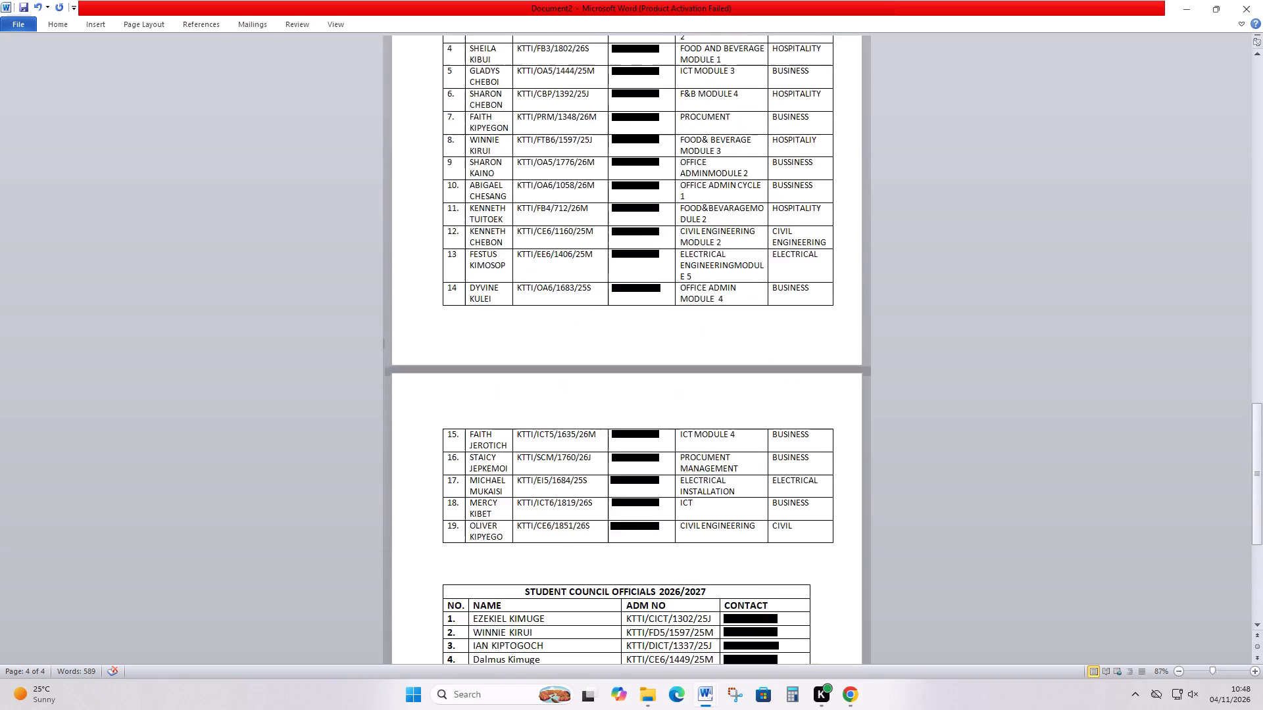
{"action": "scroll", "coordinate": [537, 523], "scroll_direction": "up", "scroll_amount": 13}
{"action": "scroll", "coordinate": [567, 268], "scroll_direction": "up", "scroll_amount": 5}
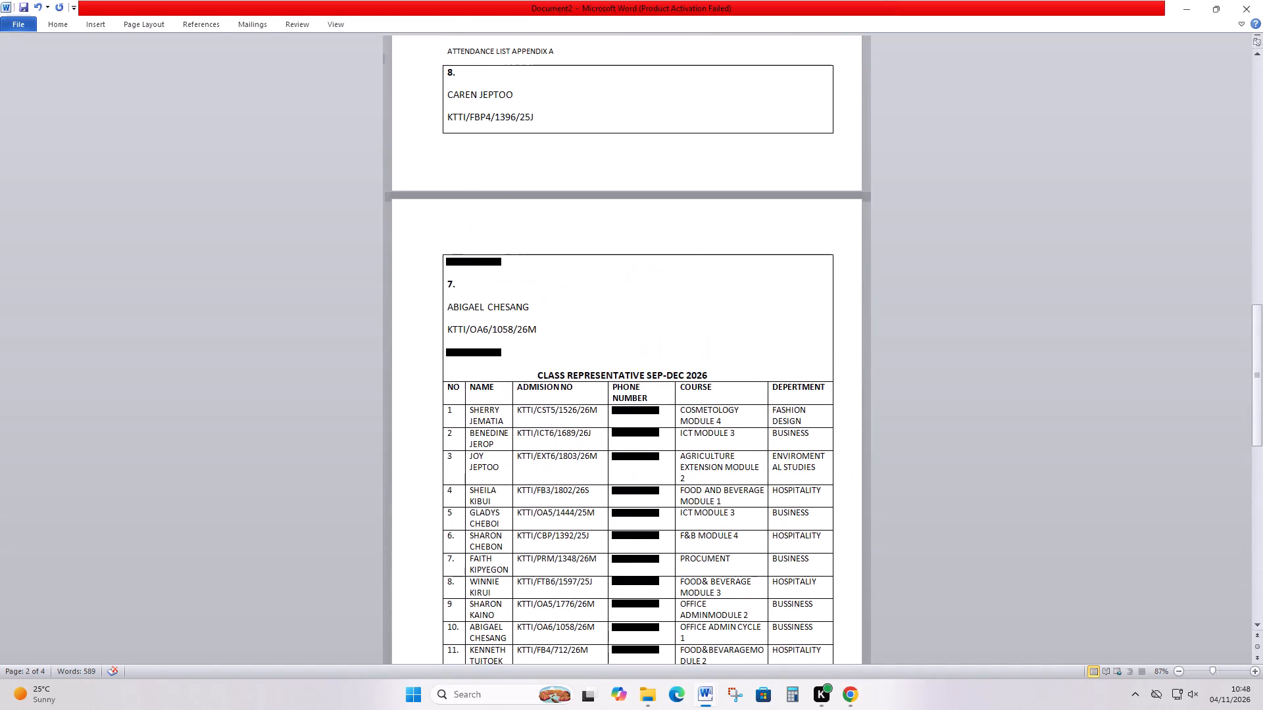
{"action": "scroll", "coordinate": [568, 268], "scroll_direction": "up", "scroll_amount": 4}
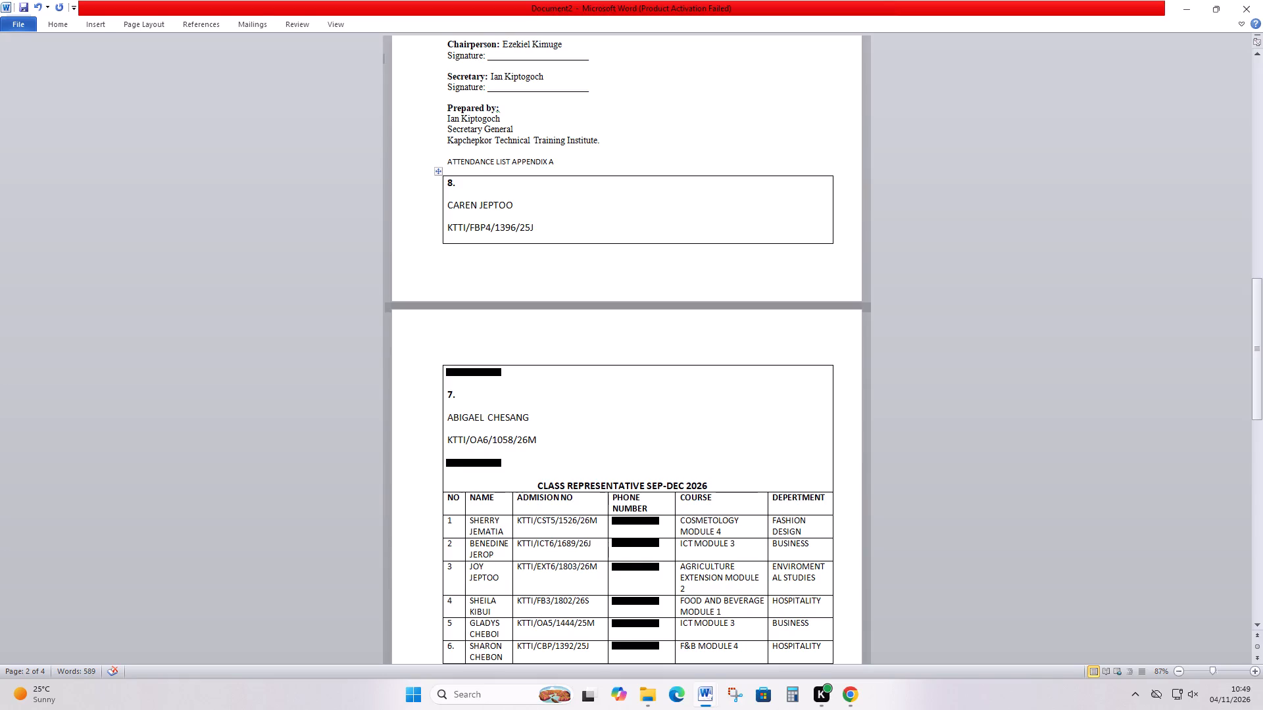
{"action": "left_click_drag", "start_coordinate": [450, 202], "coordinate": [567, 234]}
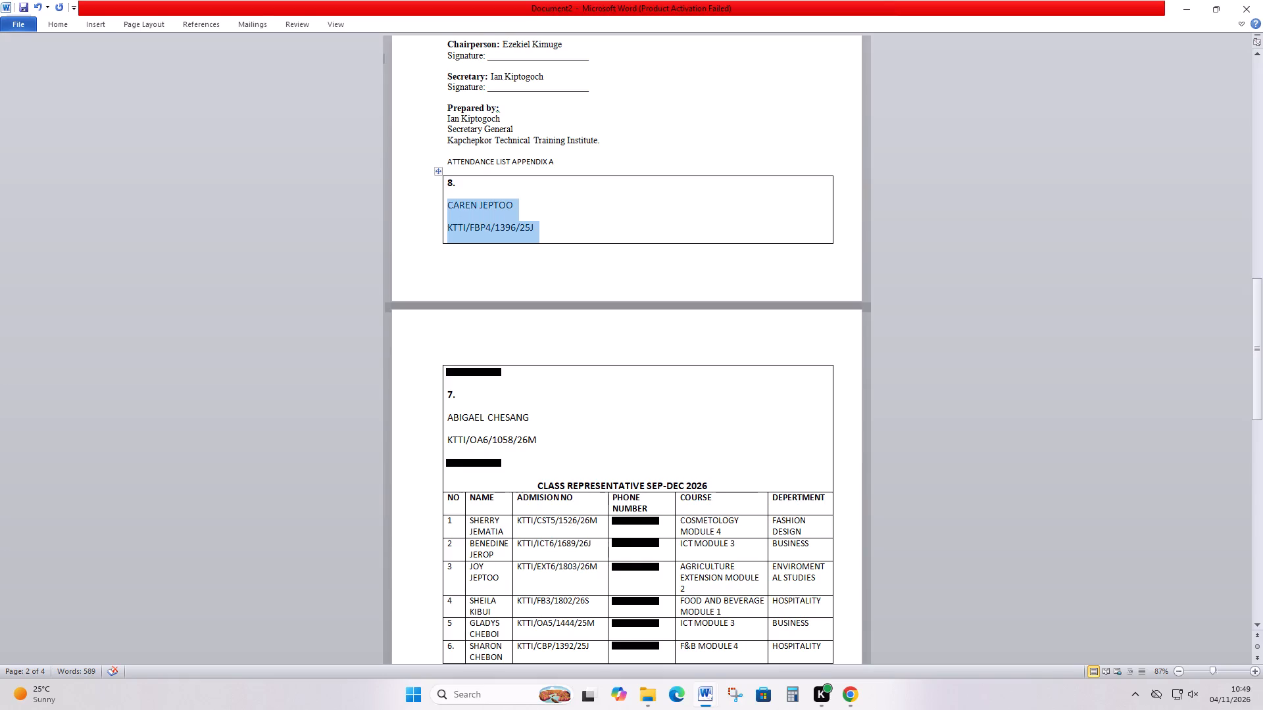
{"action": "left_click_drag", "start_coordinate": [567, 234], "coordinate": [791, 231]}
{"action": "key", "text": "BackSpace"}
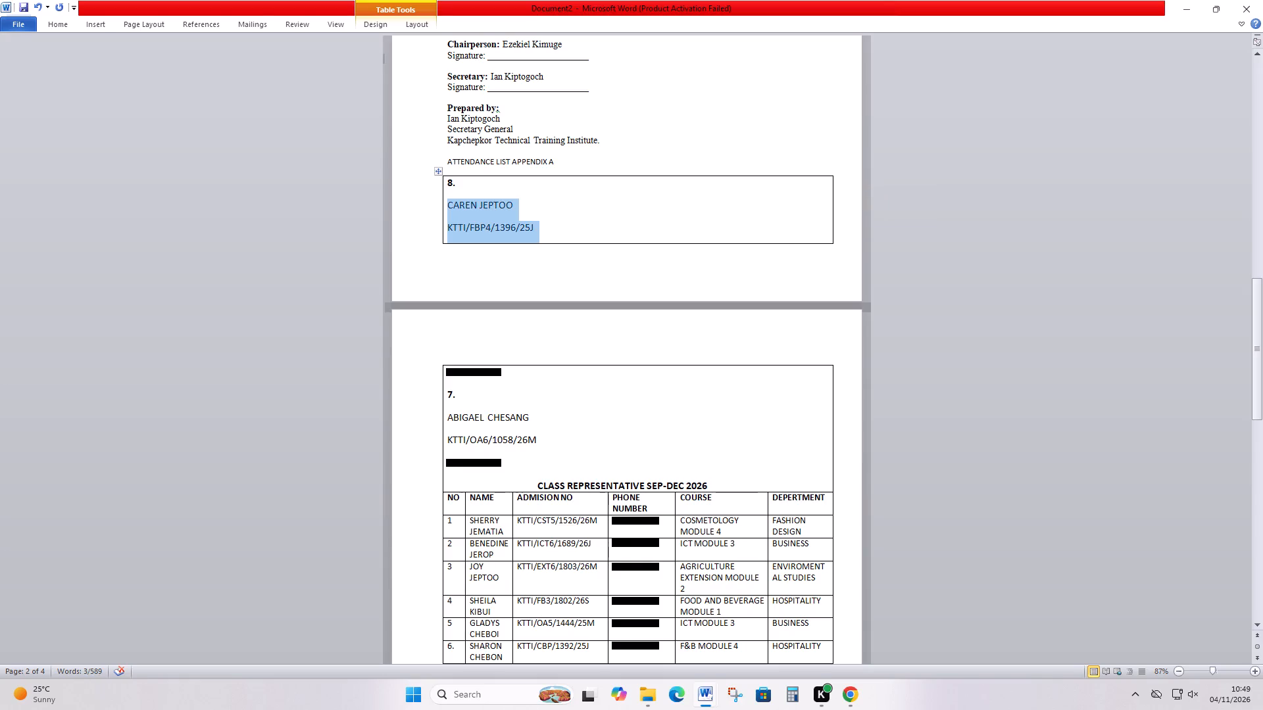
{"action": "key", "text": "BackSpace"}
{"action": "left_click", "coordinate": [830, 216]}
{"action": "left_click", "coordinate": [818, 183]}
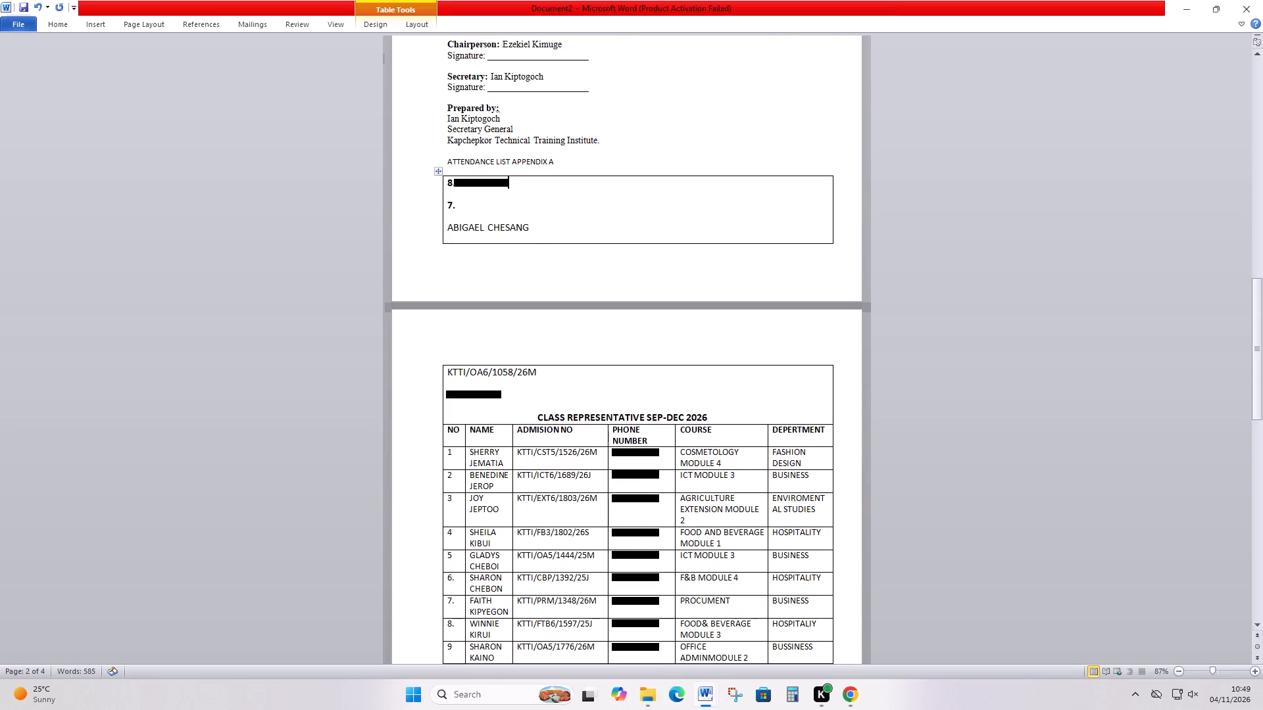
{"action": "key", "text": "BackSpace"}
{"action": "left_click_drag", "start_coordinate": [560, 232], "coordinate": [443, 179]}
{"action": "key", "text": "BackSpace"}
{"action": "key", "text": "BackSpace"}
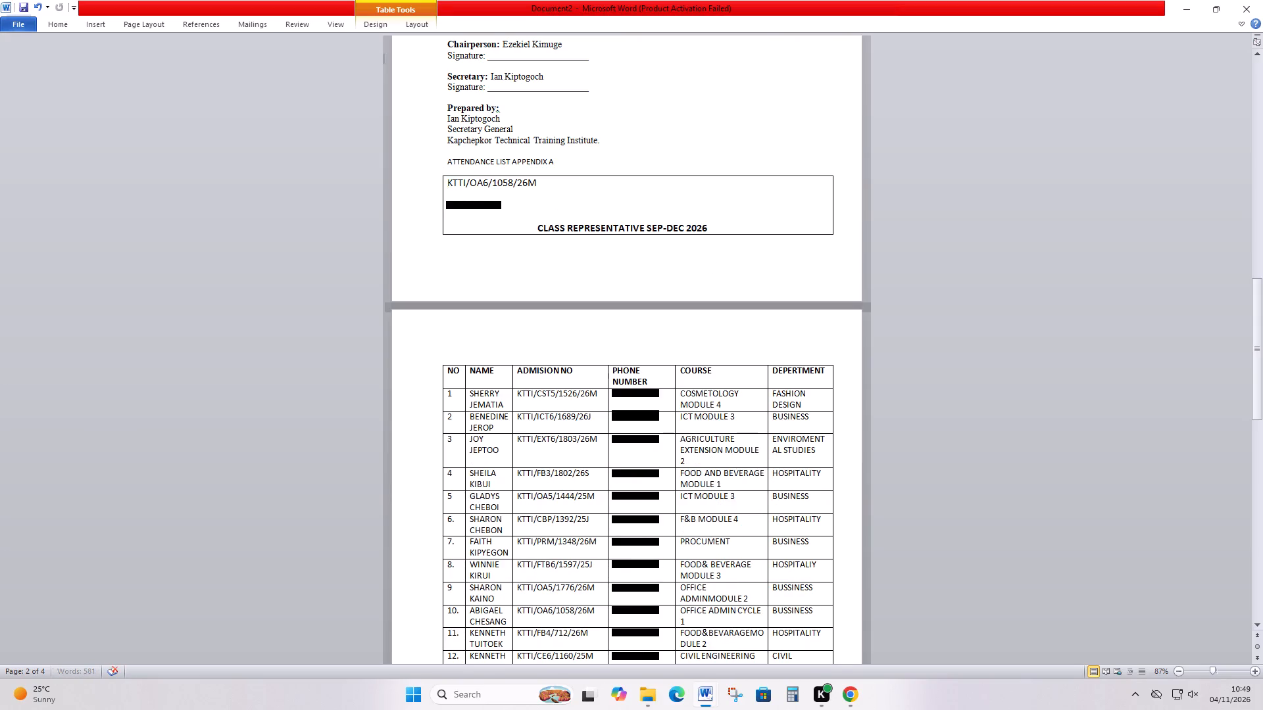
Delete the leftover phone number and admission number above the CLASS REPRESENTATIVE SEP-DEC 2026 title.
{"action": "left_click", "coordinate": [507, 207]}
{"action": "key", "text": "BackSpace"}
{"action": "key", "text": "BackSpace"}
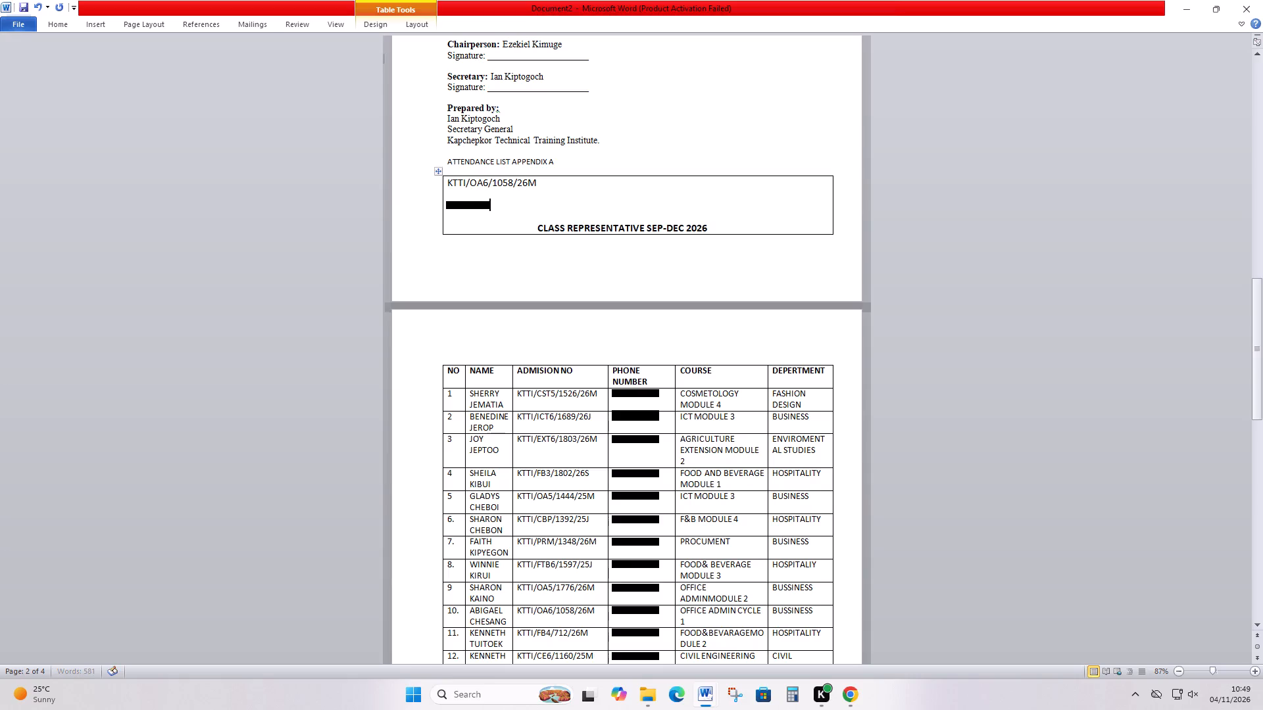
{"action": "key", "text": "BackSpace"}
{"action": "key", "text": "BackSpace"}
{"action": "key", "text": "BackSpace"}
{"action": "key", "text": "BackSpace"}
{"action": "key", "text": "BackSpace"}
{"action": "key", "text": "BackSpace"}
{"action": "key", "text": "BackSpace"}
{"action": "key", "text": "BackSpace"}
{"action": "key", "text": "BackSpace"}
{"action": "key", "text": "BackSpace"}
{"action": "key", "text": "BackSpace"}
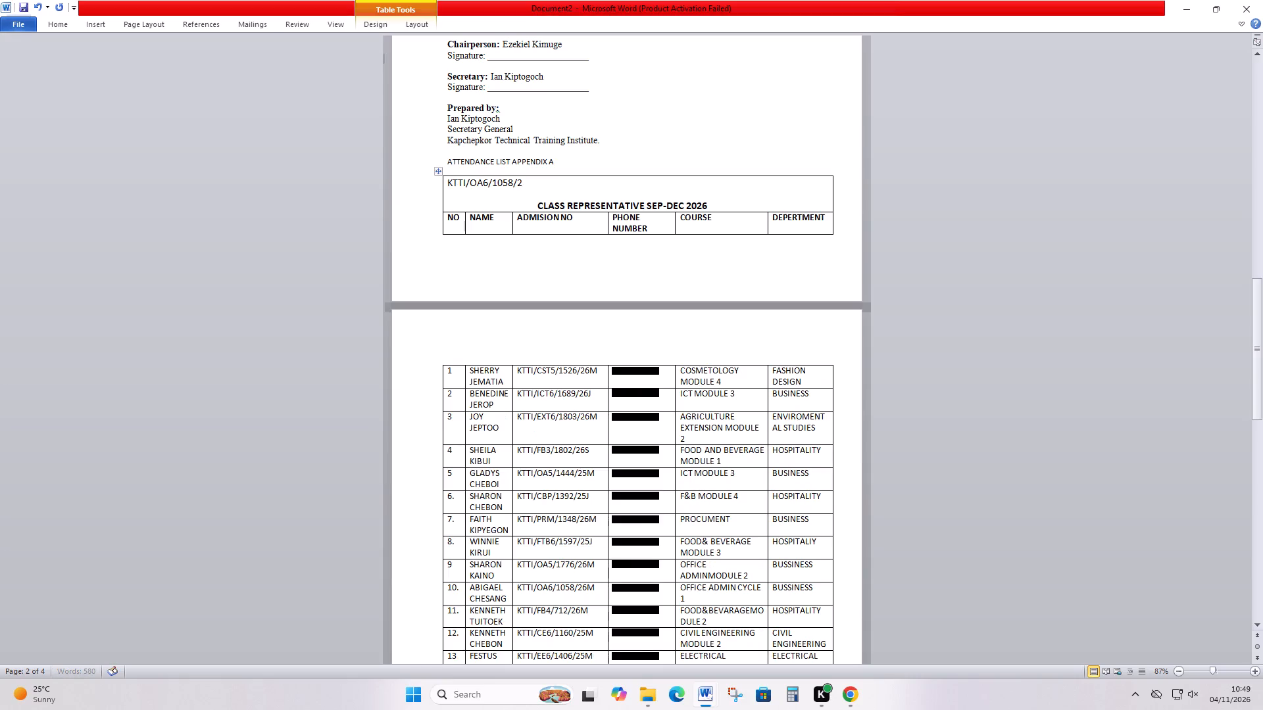
{"action": "key", "text": "BackSpace"}
{"action": "key", "text": "BackSpace"}
{"action": "key", "text": "BackSpace"}
{"action": "key", "text": "BackSpace"}
{"action": "key", "text": "BackSpace"}
{"action": "key", "text": "BackSpace"}
{"action": "key", "text": "BackSpace"}
{"action": "key", "text": "BackSpace"}
{"action": "key", "text": "BackSpace"}
{"action": "key", "text": "BackSpace"}
{"action": "key", "text": "BackSpace"}
{"action": "key", "text": "BackSpace"}
{"action": "key", "text": "BackSpace"}
{"action": "key", "text": "BackSpace"}
{"action": "key", "text": "BackSpace"}
{"action": "key", "text": "BackSpace"}
{"action": "key", "text": "BackSpace"}
Try to remove the blank space above the CLASS REPRESENTATIVE SEP-DEC 2026 title in the table's top cell.
{"action": "left_click", "coordinate": [491, 207]}
{"action": "key", "text": "BackSpace"}
{"action": "key", "text": "BackSpace"}
{"action": "left_click", "coordinate": [514, 191]}
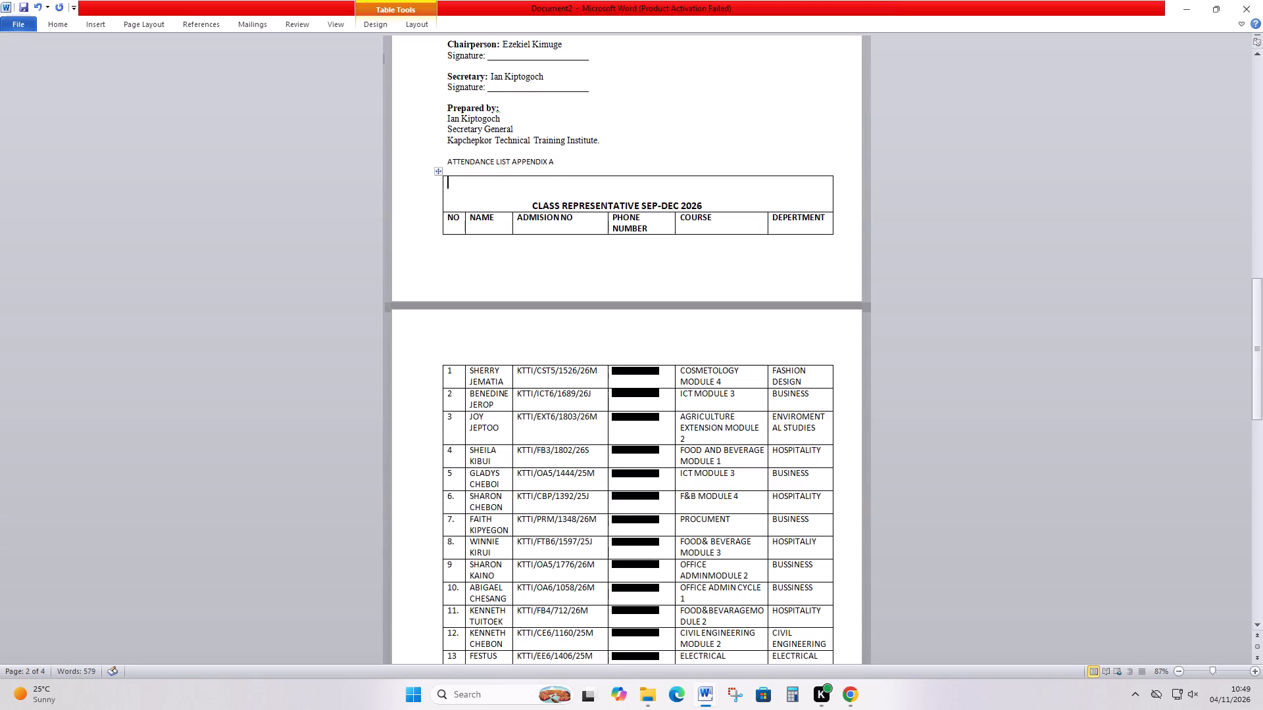
{"action": "key", "text": "BackSpace"}
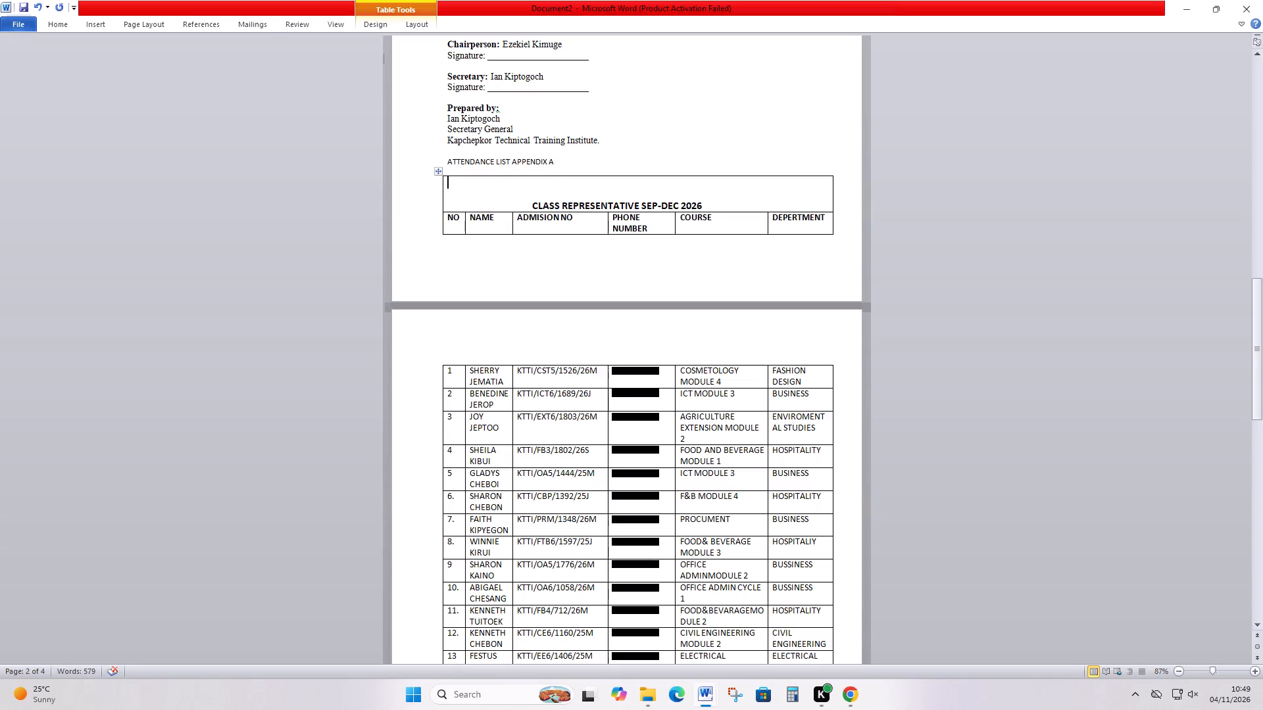
{"action": "left_click", "coordinate": [587, 191]}
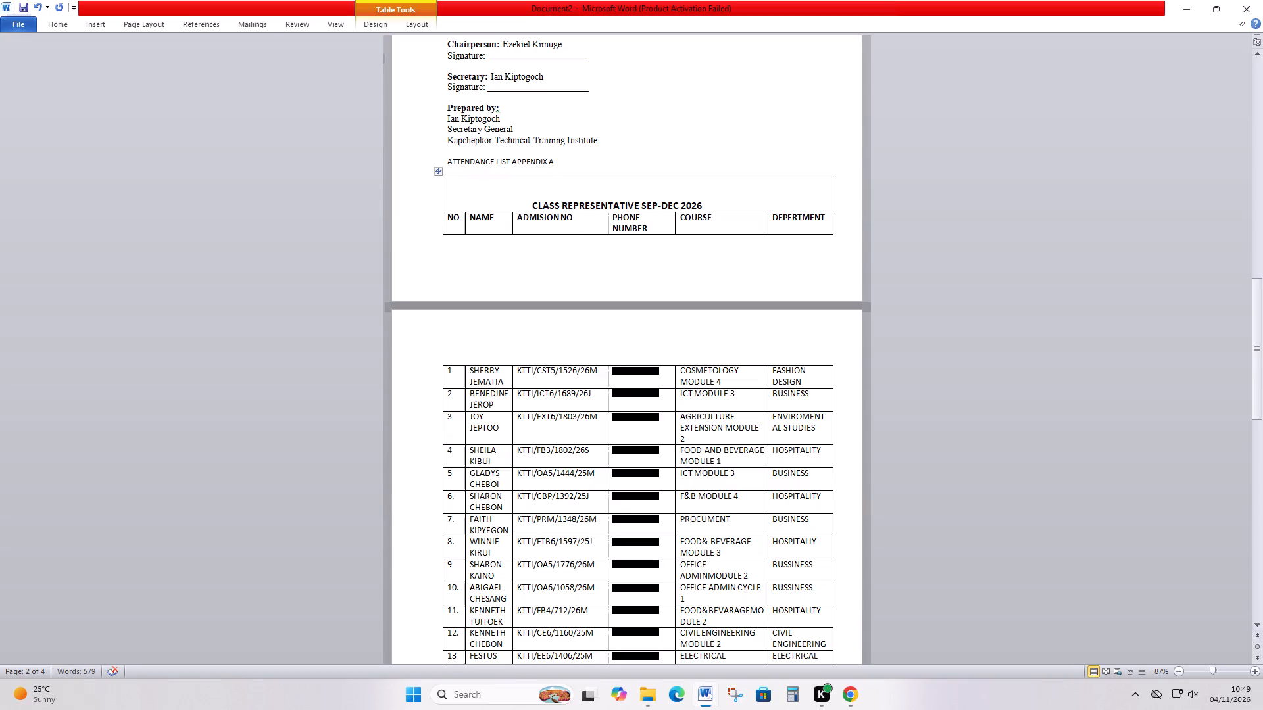
{"action": "left_click", "coordinate": [536, 200]}
{"action": "left_click", "coordinate": [543, 193]}
Move the class representatives table up to directly after the first paragraph under MIN 03/08/10/2026.
{"action": "left_click_drag", "start_coordinate": [441, 171], "coordinate": [444, 188]}
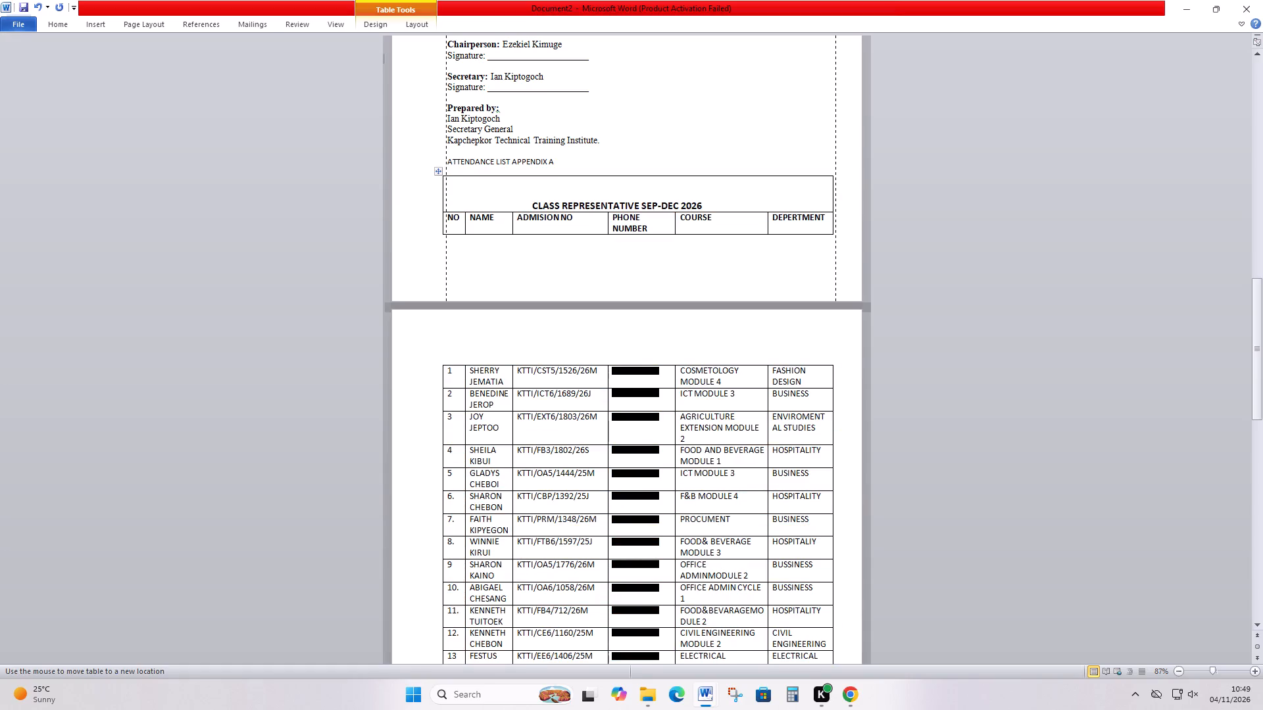
{"action": "left_click_drag", "start_coordinate": [444, 188], "coordinate": [431, 178]}
{"action": "scroll", "coordinate": [449, 170], "scroll_direction": "up", "scroll_amount": 3}
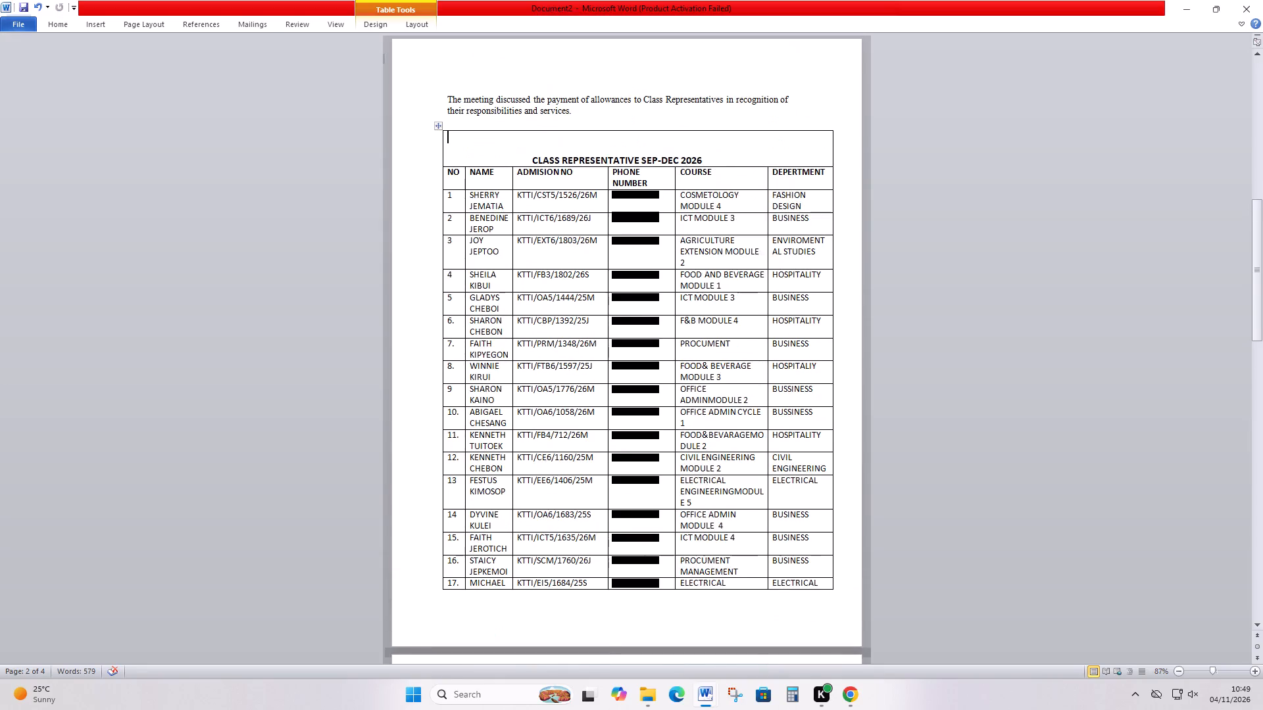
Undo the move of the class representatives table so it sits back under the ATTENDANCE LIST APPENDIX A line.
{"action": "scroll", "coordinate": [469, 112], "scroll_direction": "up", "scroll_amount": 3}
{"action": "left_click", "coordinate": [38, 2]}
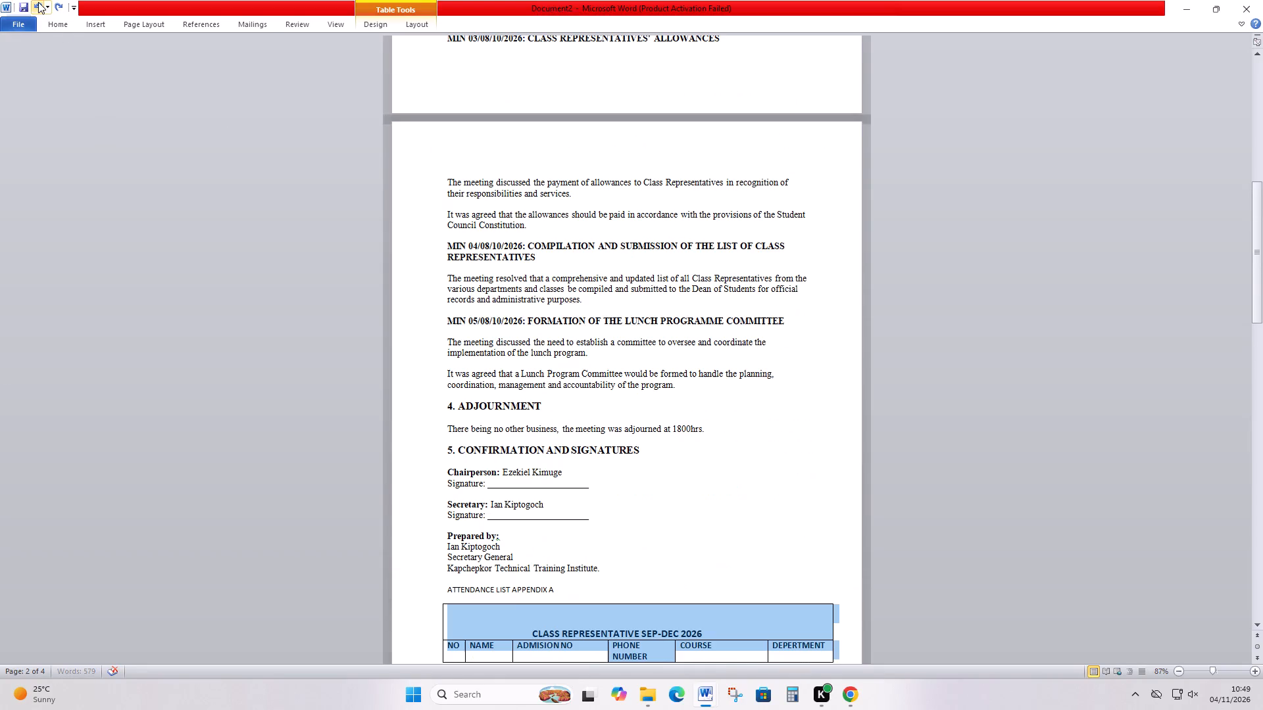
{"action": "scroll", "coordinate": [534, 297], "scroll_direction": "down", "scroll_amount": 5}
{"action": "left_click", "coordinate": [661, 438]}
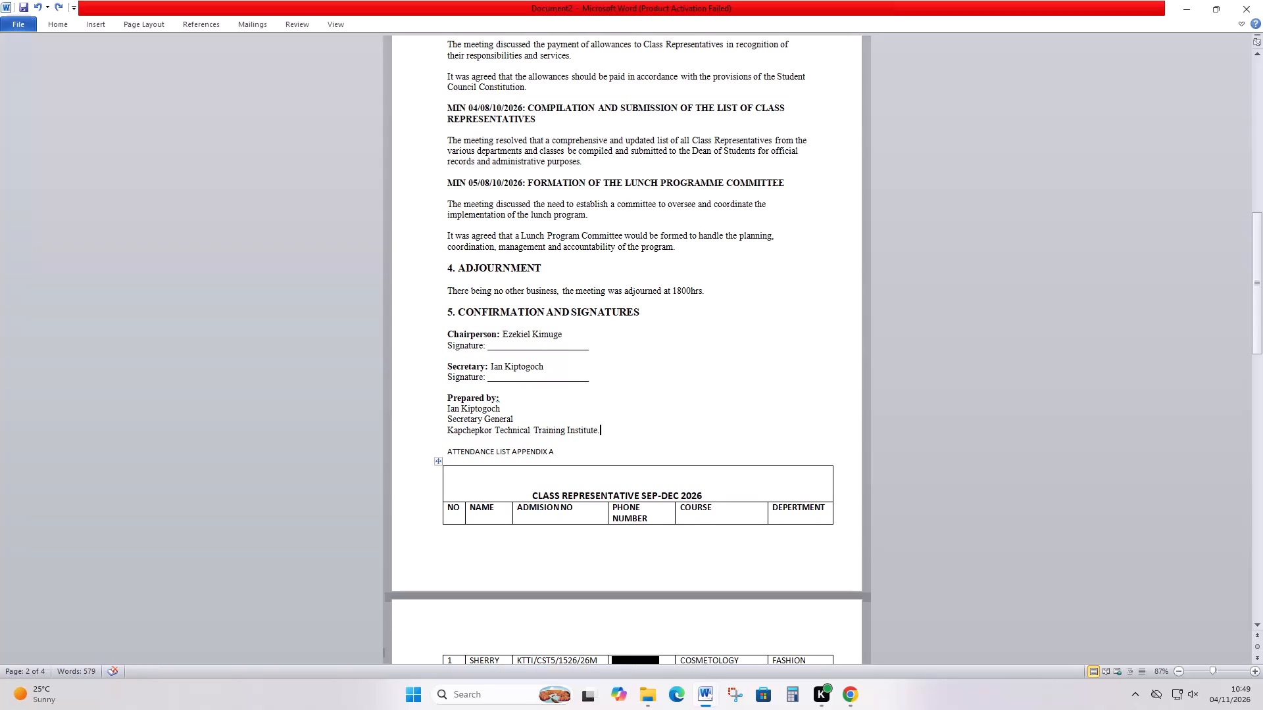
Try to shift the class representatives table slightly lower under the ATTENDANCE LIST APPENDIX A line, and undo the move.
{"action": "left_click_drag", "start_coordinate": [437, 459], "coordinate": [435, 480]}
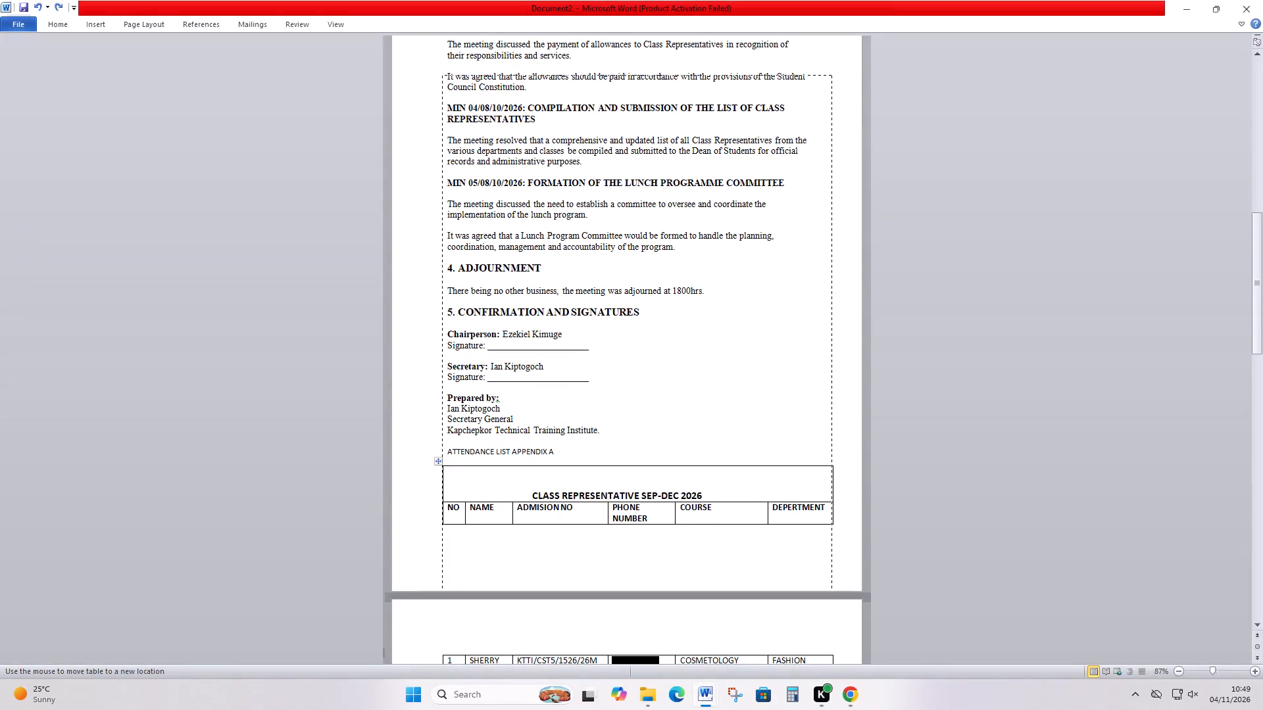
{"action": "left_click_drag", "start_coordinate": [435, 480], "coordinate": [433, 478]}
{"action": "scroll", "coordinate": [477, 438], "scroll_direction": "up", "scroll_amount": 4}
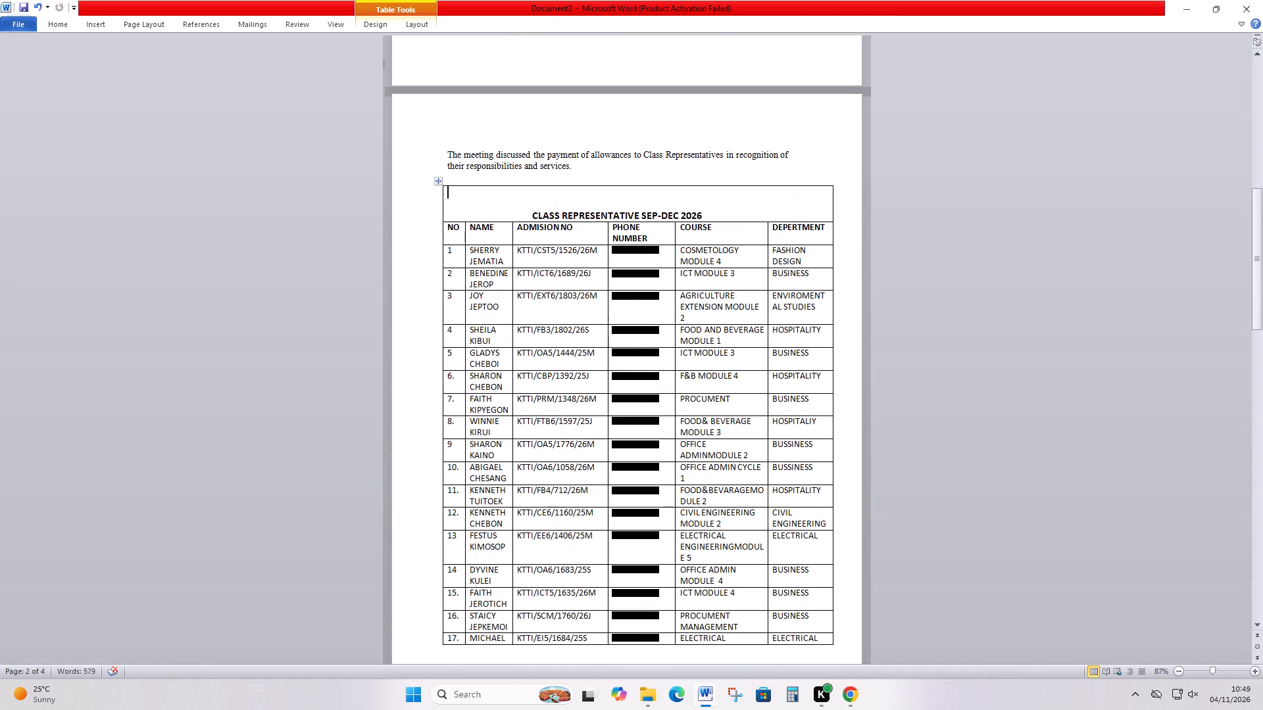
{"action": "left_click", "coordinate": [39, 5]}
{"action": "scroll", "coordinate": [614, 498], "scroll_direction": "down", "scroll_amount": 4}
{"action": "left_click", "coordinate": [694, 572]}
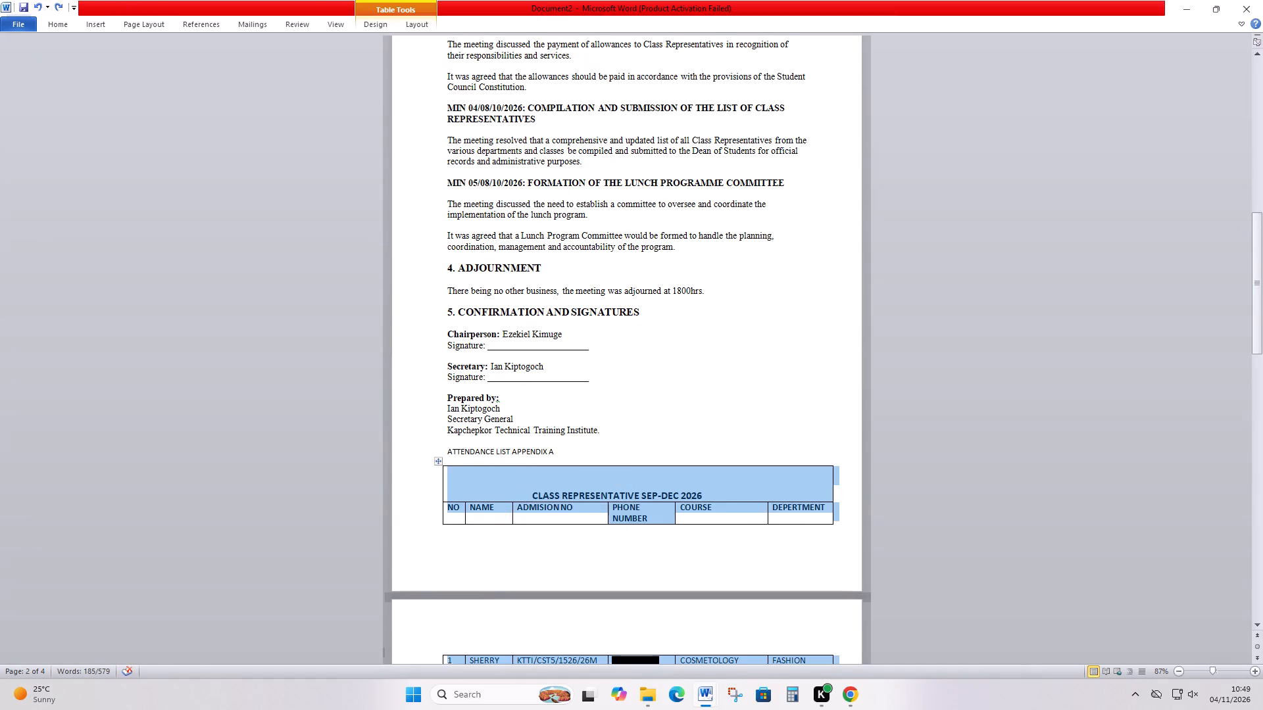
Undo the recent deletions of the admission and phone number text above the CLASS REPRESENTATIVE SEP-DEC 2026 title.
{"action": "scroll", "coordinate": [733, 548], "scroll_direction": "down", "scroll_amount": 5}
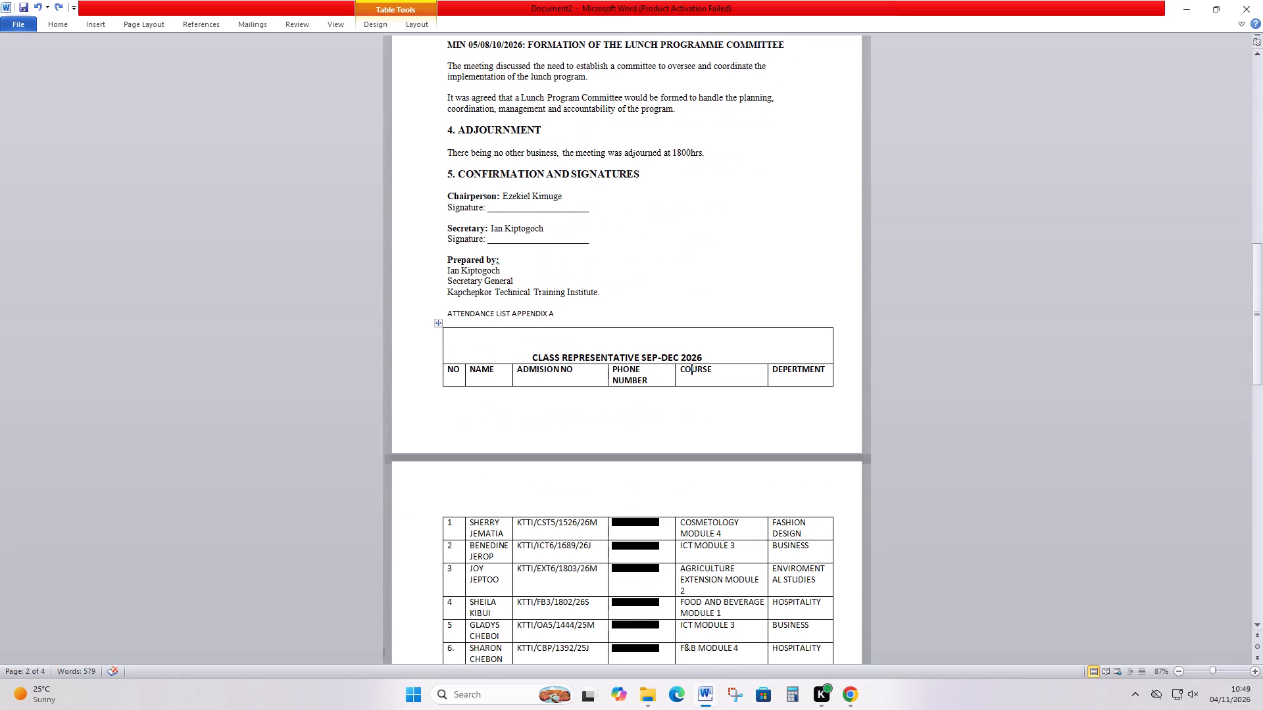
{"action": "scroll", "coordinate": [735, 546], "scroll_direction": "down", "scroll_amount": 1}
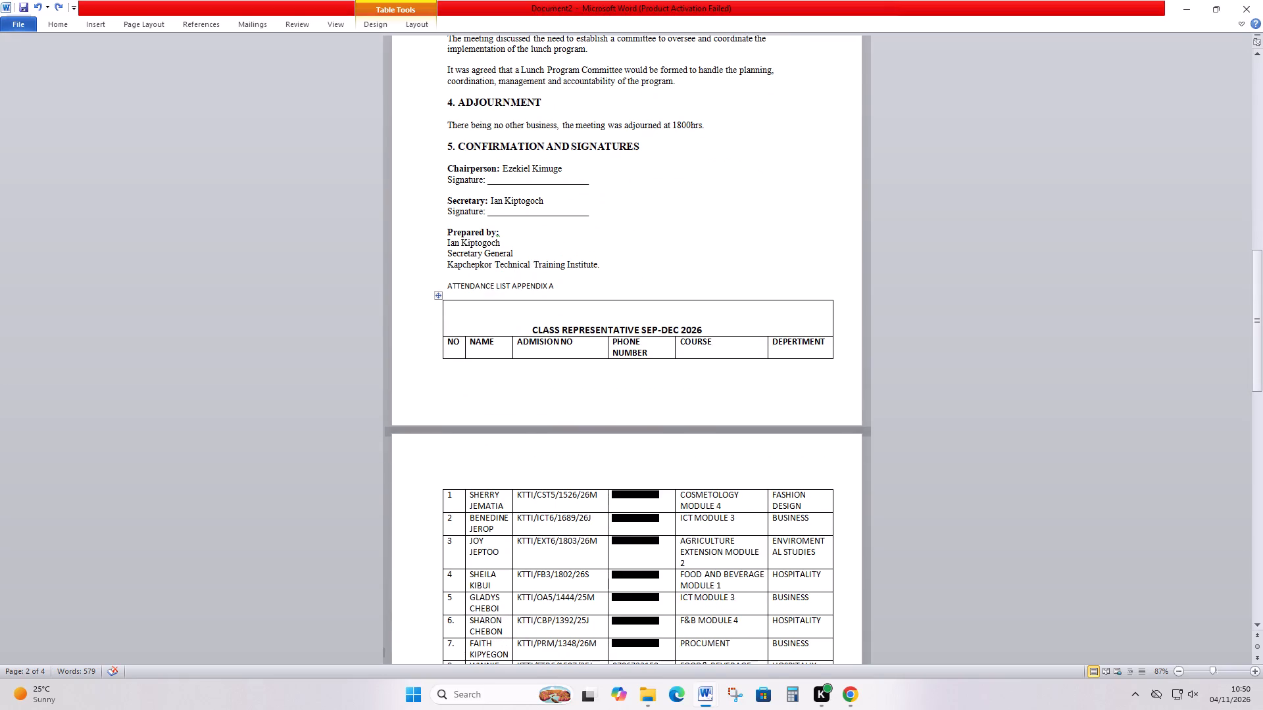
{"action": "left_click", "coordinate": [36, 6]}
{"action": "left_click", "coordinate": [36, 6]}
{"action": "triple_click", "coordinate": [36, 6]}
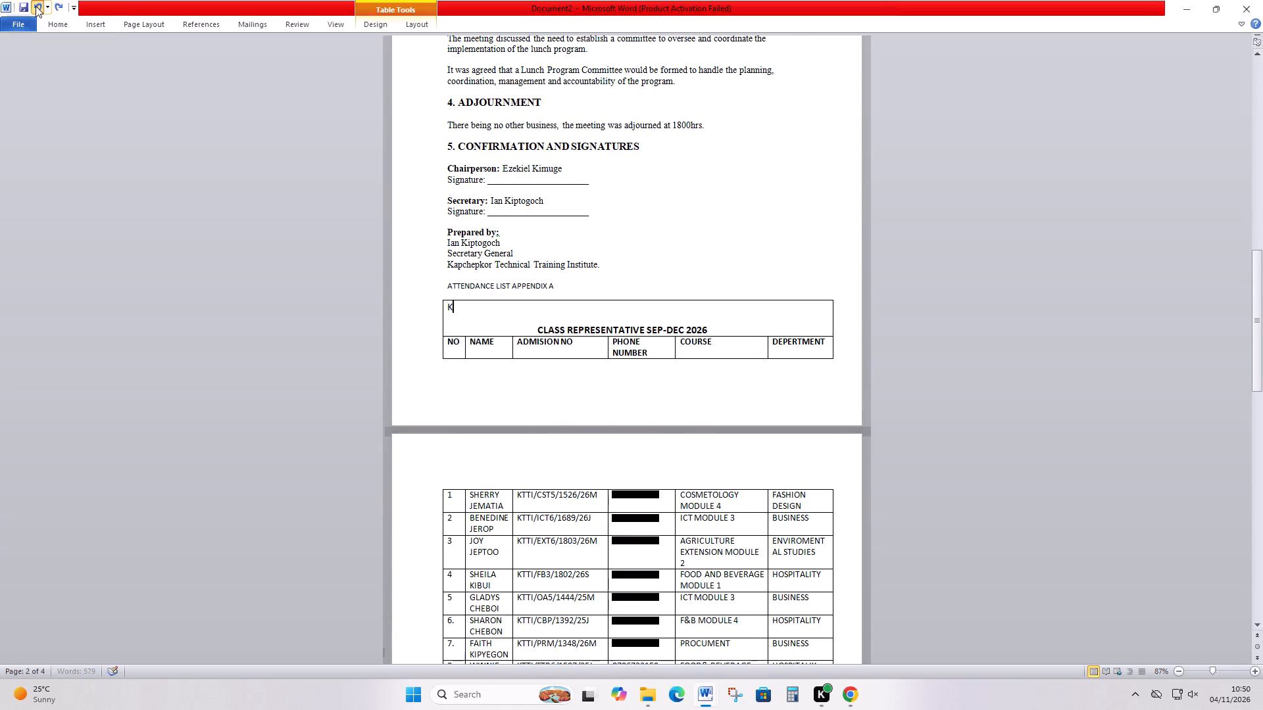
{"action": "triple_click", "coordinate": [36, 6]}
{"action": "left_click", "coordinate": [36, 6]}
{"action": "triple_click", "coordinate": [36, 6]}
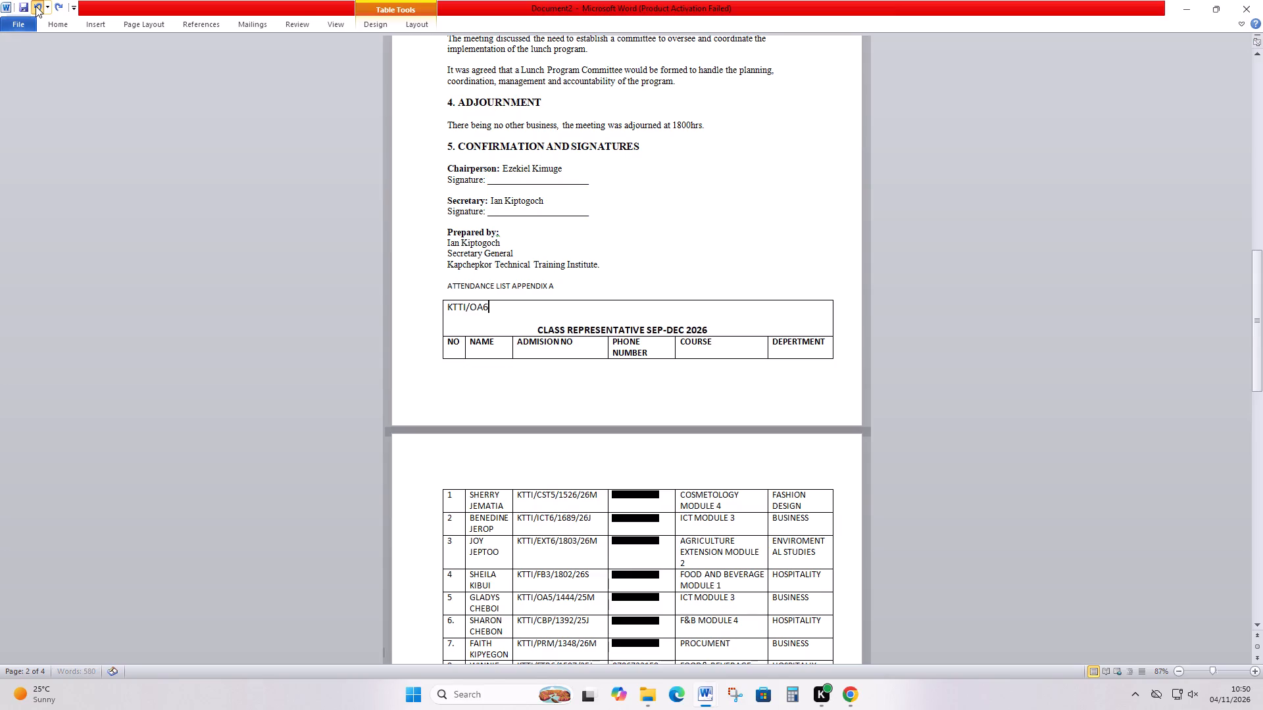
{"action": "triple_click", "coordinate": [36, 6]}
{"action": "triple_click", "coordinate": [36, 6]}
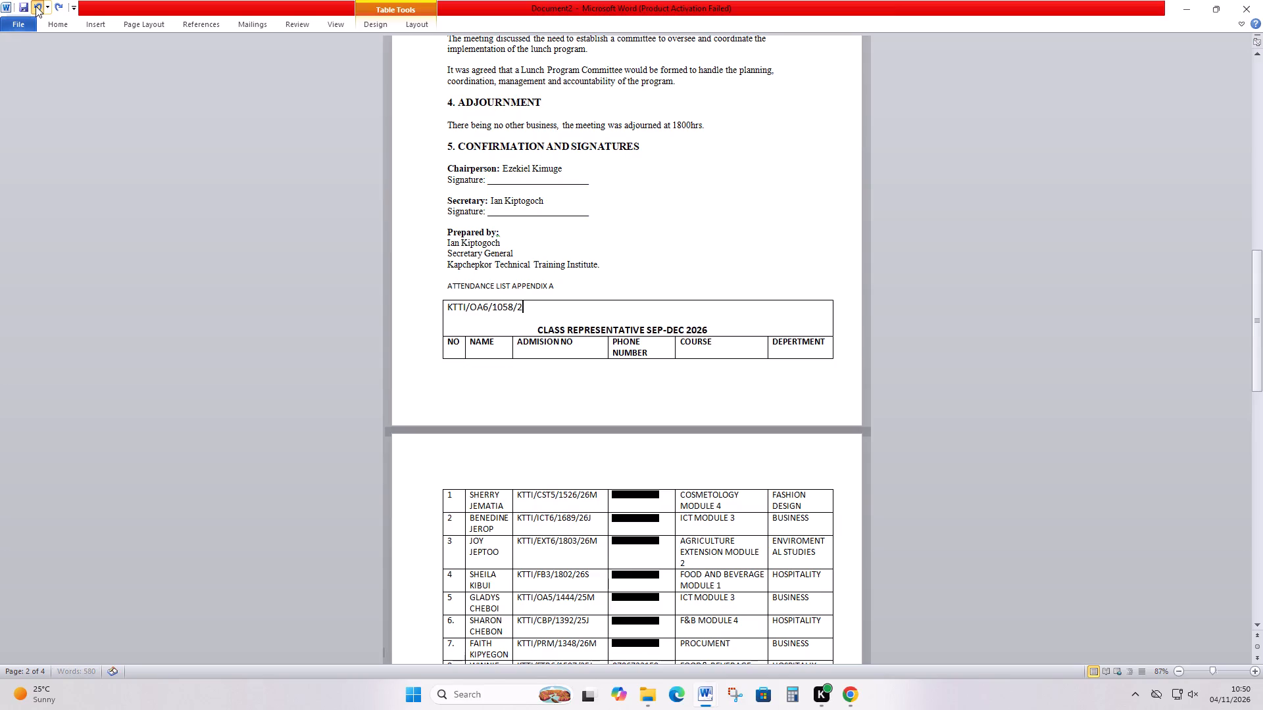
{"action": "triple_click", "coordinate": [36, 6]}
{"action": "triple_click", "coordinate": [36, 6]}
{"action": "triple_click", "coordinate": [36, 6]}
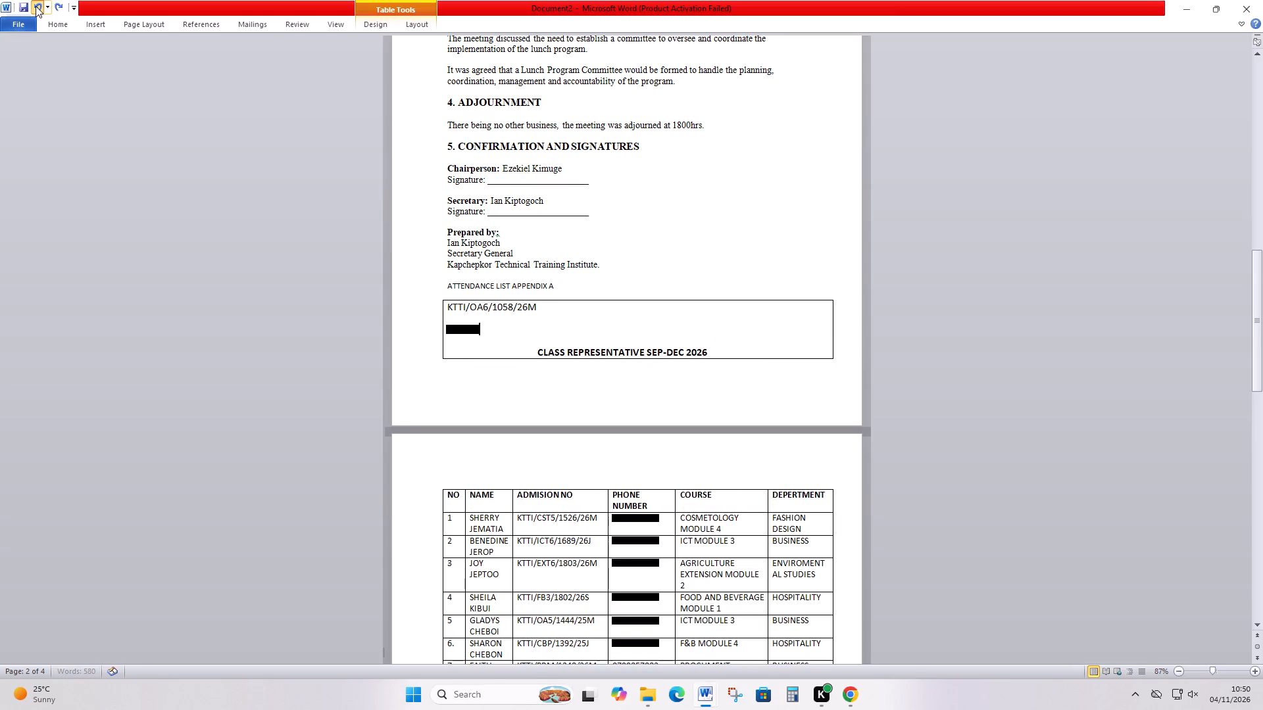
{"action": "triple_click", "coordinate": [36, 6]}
Delete the class representatives table and the student council officials table below the ATTENDANCE LIST APPENDIX A line.
{"action": "left_click_drag", "start_coordinate": [430, 300], "coordinate": [714, 709]}
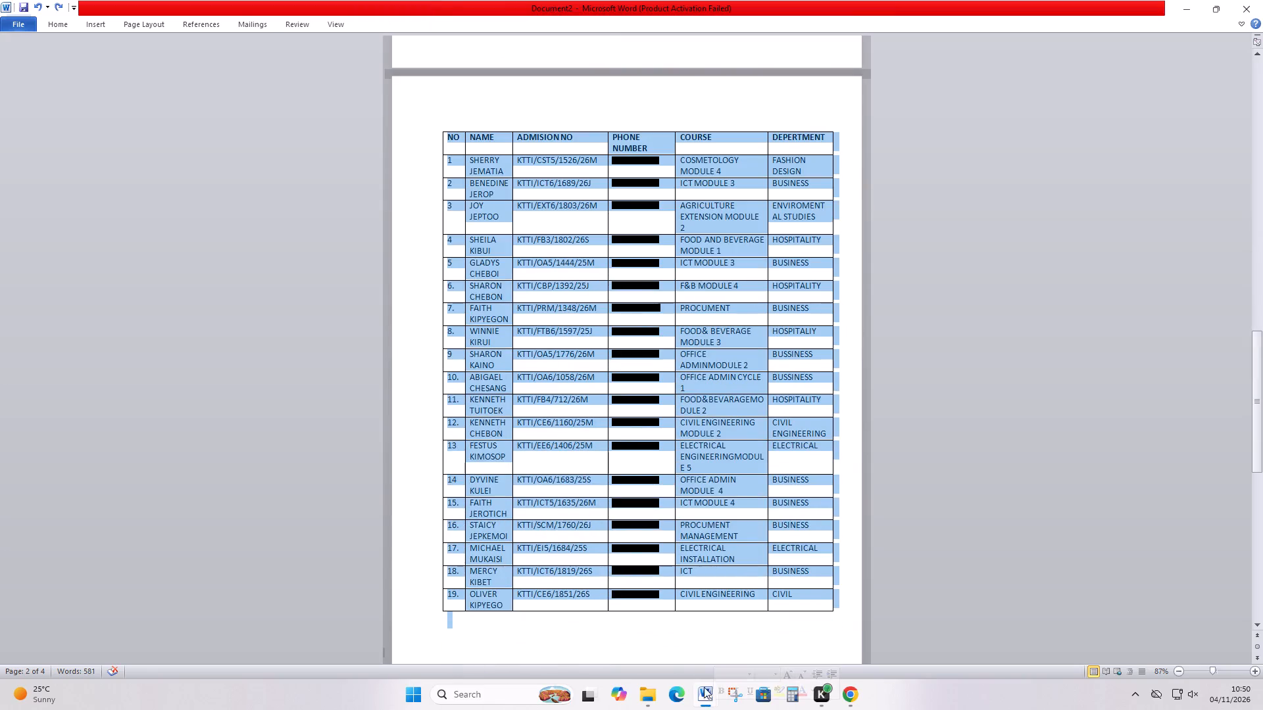
{"action": "key", "text": "BackSpace"}
{"action": "scroll", "coordinate": [683, 606], "scroll_direction": "up", "scroll_amount": 4}
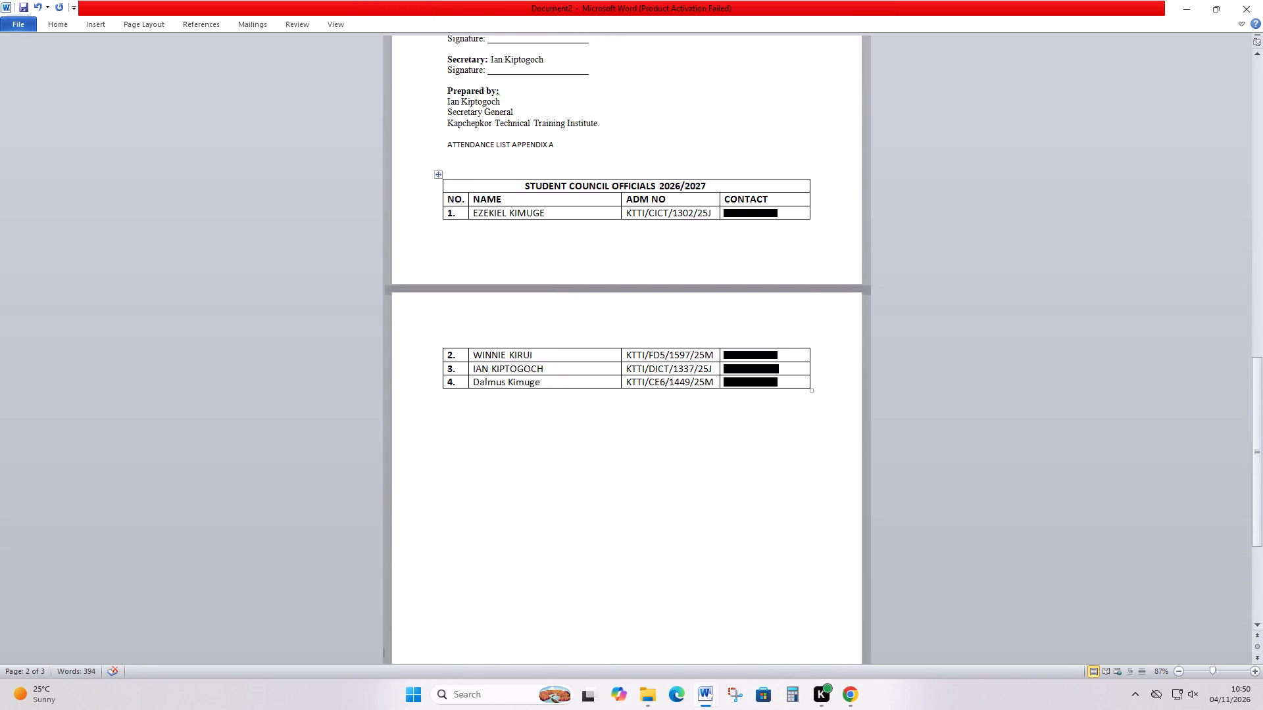
{"action": "left_click_drag", "start_coordinate": [450, 164], "coordinate": [640, 423]}
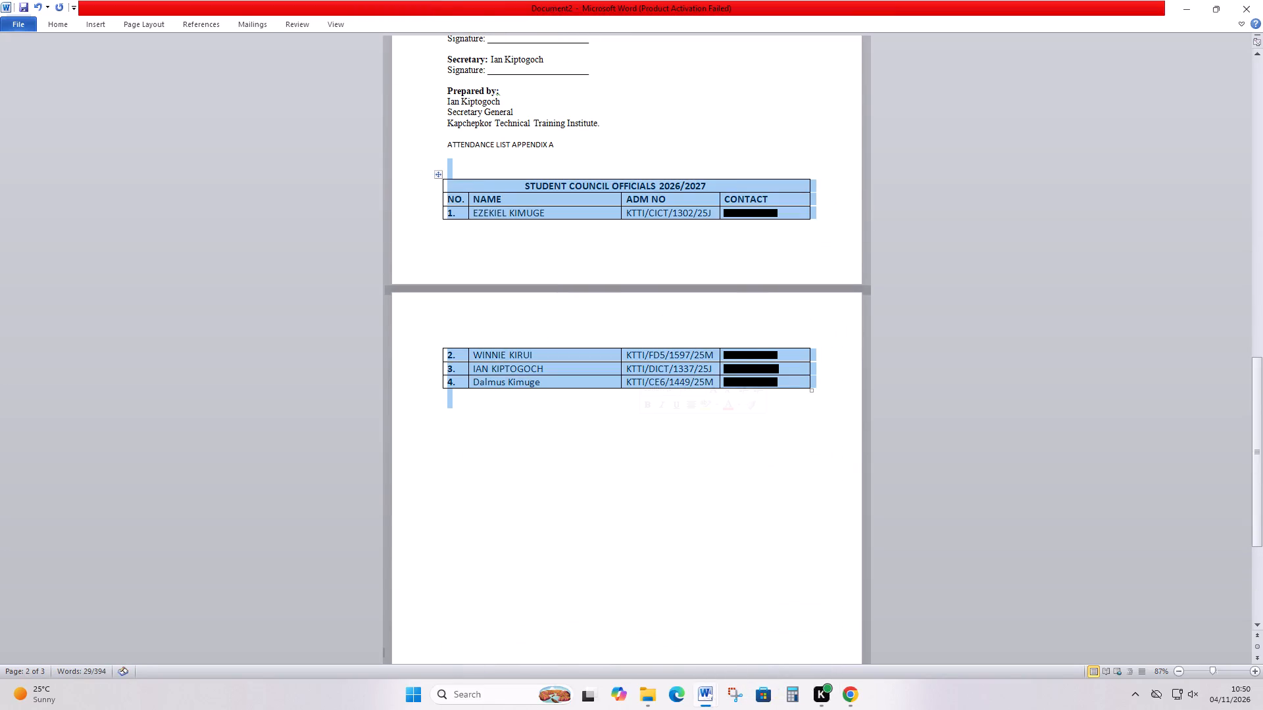
{"action": "key", "text": "BackSpace"}
Add a new empty line after ATTENDANCE LIST APPENDIX A.
{"action": "left_click", "coordinate": [503, 176]}
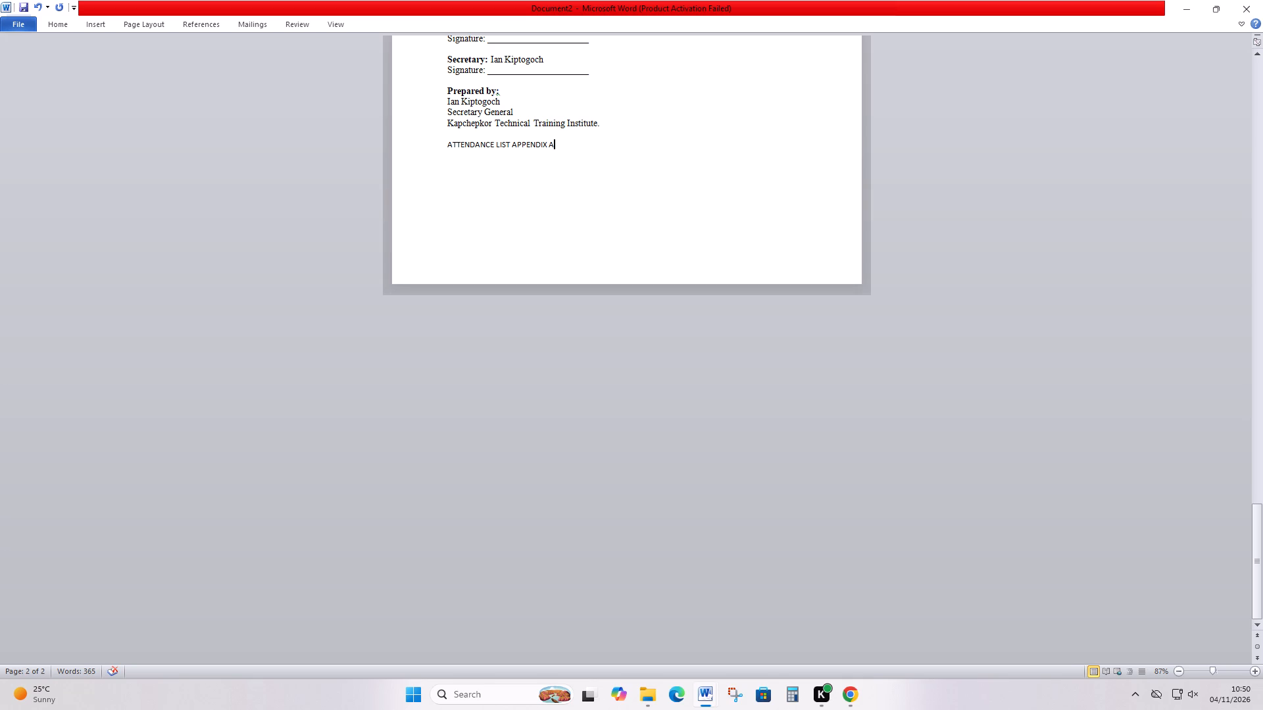
{"action": "left_click", "coordinate": [619, 141]}
{"action": "key", "text": "Return"}
Copy both the class representatives and student council officials tables from the CLASS REPRESENTATIVES LIST document, and close that document.
{"action": "left_click", "coordinate": [1220, 8]}
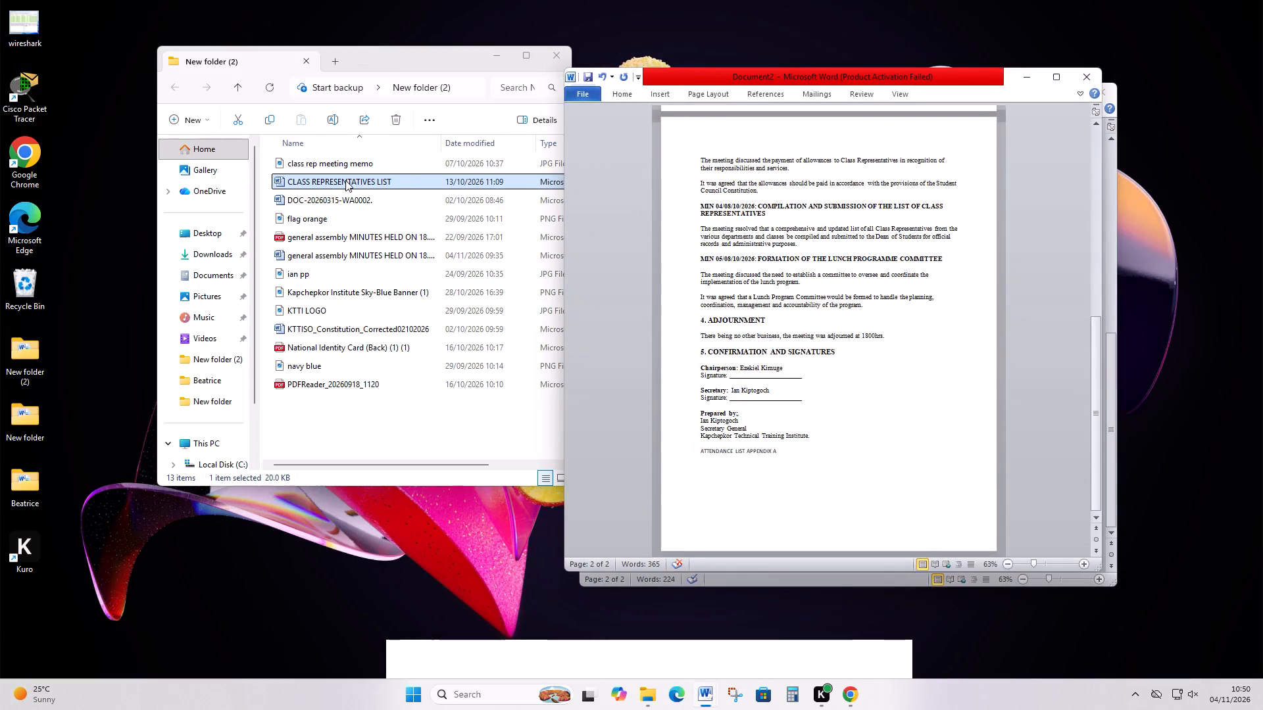
{"action": "double_click", "coordinate": [345, 180]}
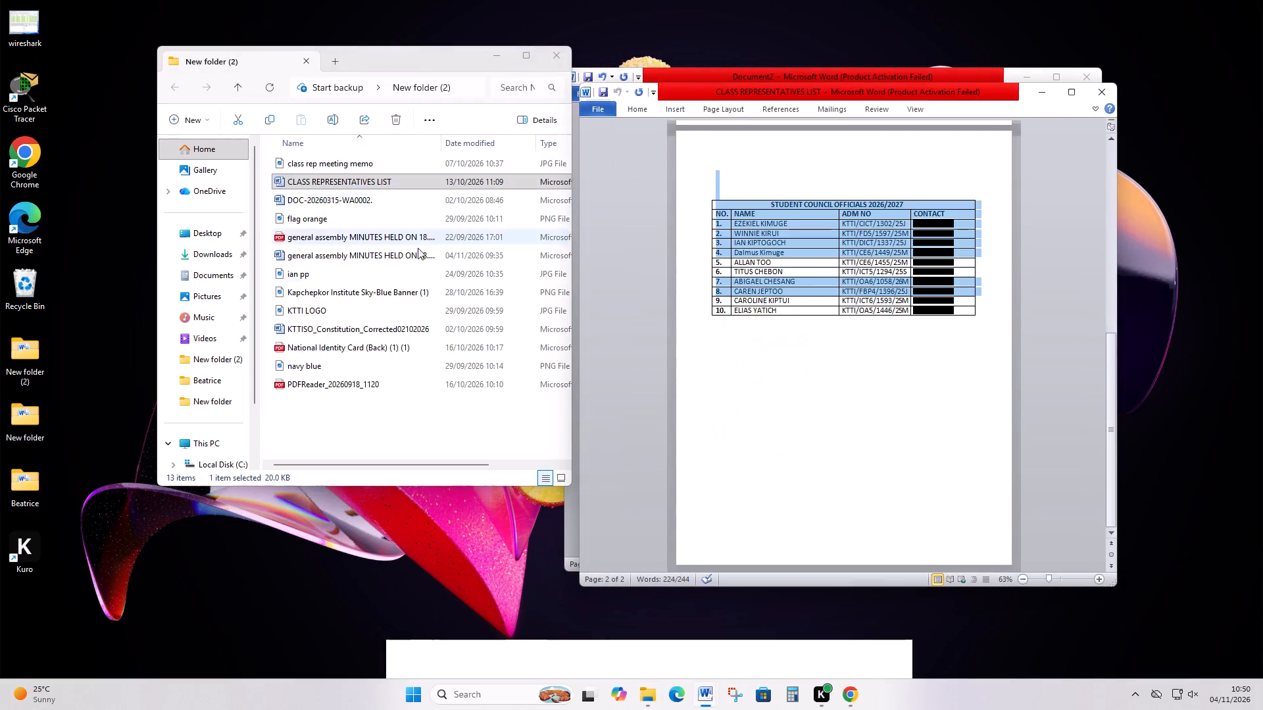
{"action": "scroll", "coordinate": [906, 340], "scroll_direction": "down", "scroll_amount": 3}
{"action": "scroll", "coordinate": [829, 427], "scroll_direction": "up", "scroll_amount": 4}
{"action": "left_click", "coordinate": [797, 450]}
{"action": "scroll", "coordinate": [730, 229], "scroll_direction": "up", "scroll_amount": 2}
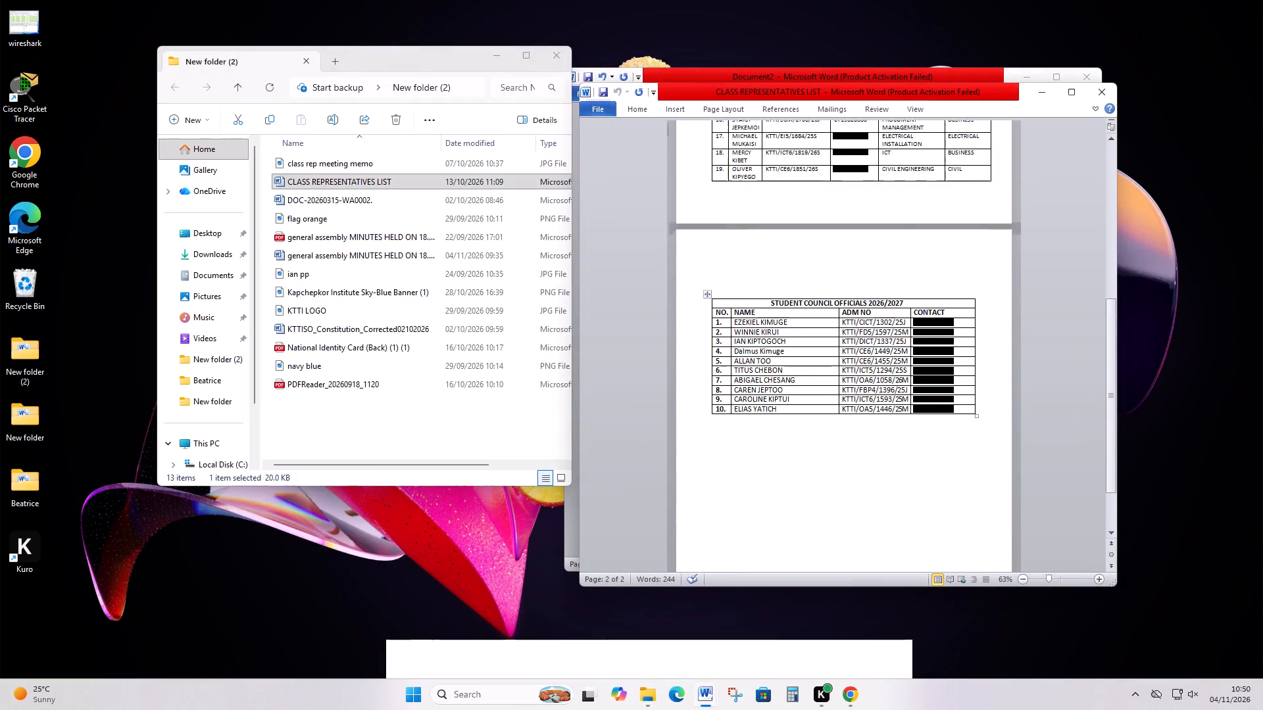
{"action": "scroll", "coordinate": [730, 229], "scroll_direction": "up", "scroll_amount": 20}
{"action": "scroll", "coordinate": [730, 229], "scroll_direction": "up", "scroll_amount": 3}
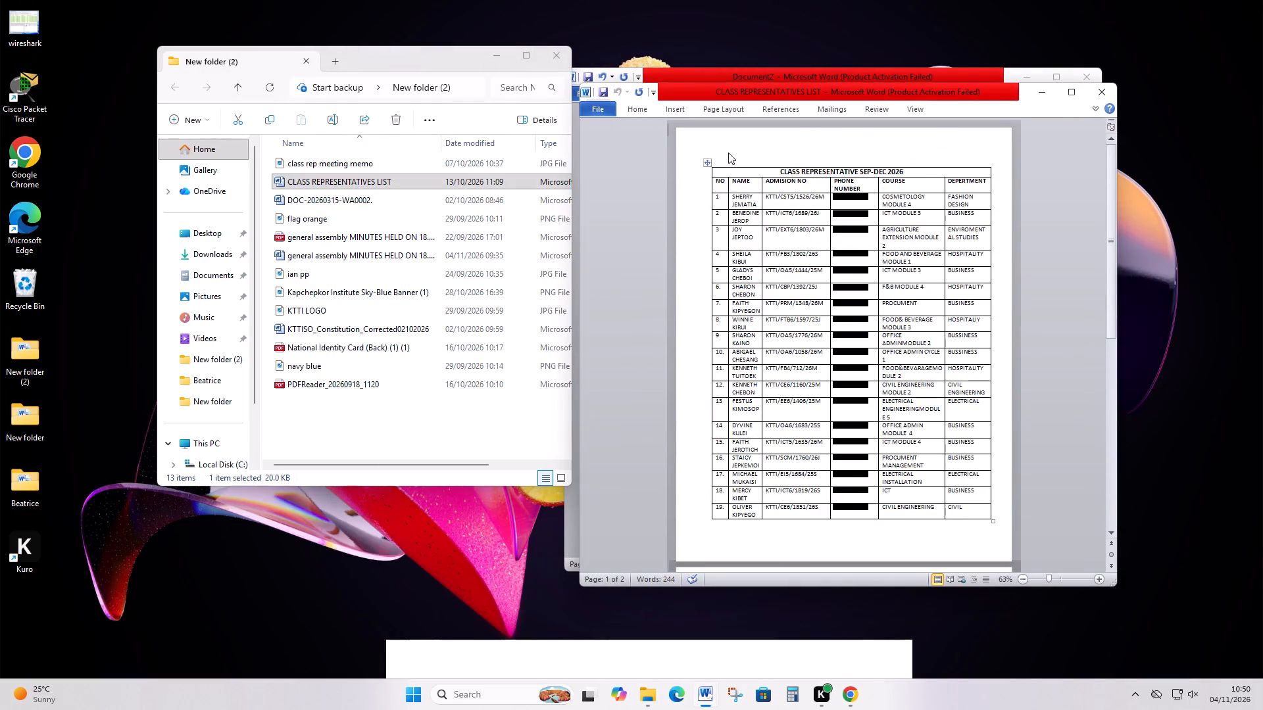
{"action": "left_click_drag", "start_coordinate": [734, 149], "coordinate": [836, 483]}
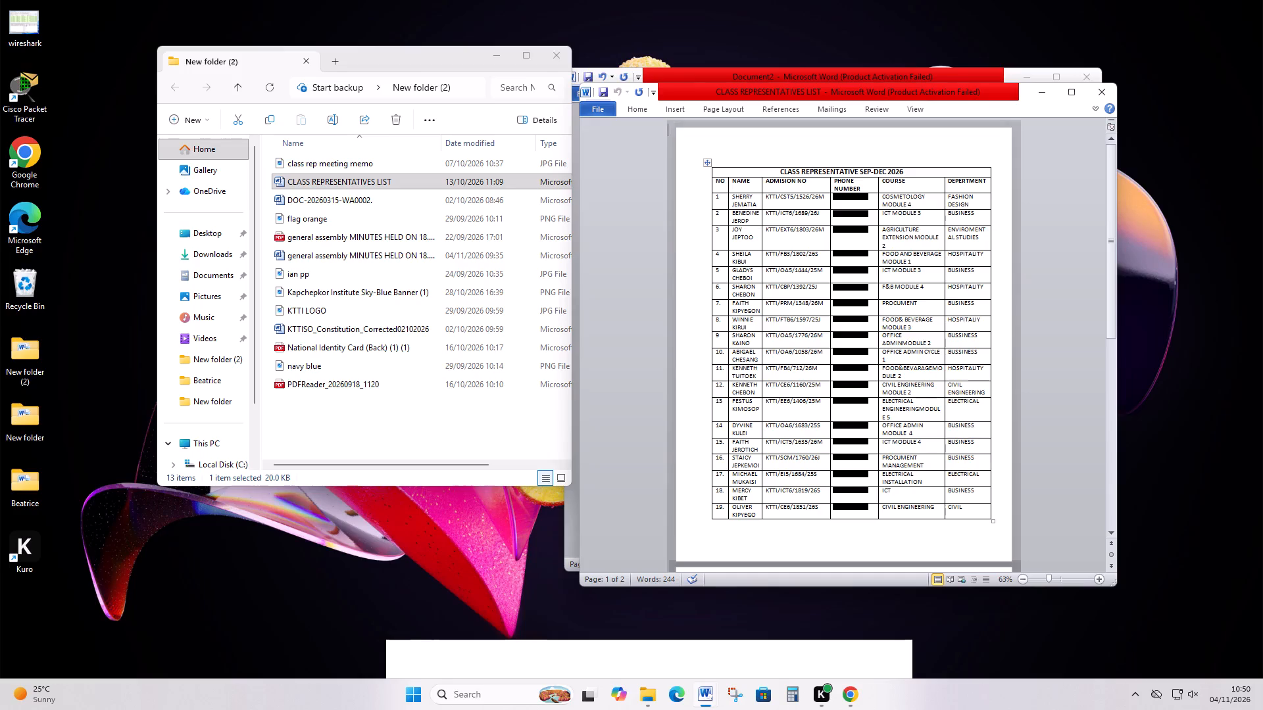
{"action": "left_click_drag", "start_coordinate": [708, 172], "coordinate": [918, 502]}
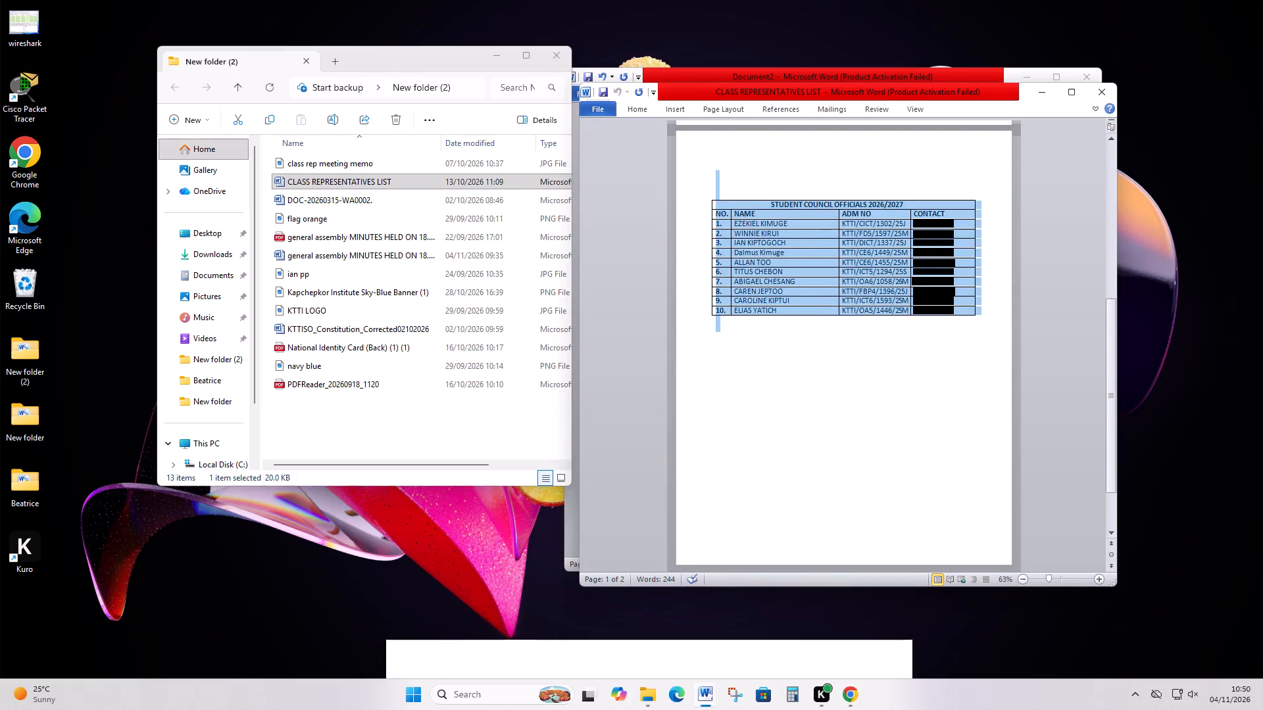
{"action": "left_click_drag", "start_coordinate": [918, 502], "coordinate": [918, 525]}
{"action": "right_click", "coordinate": [810, 274]}
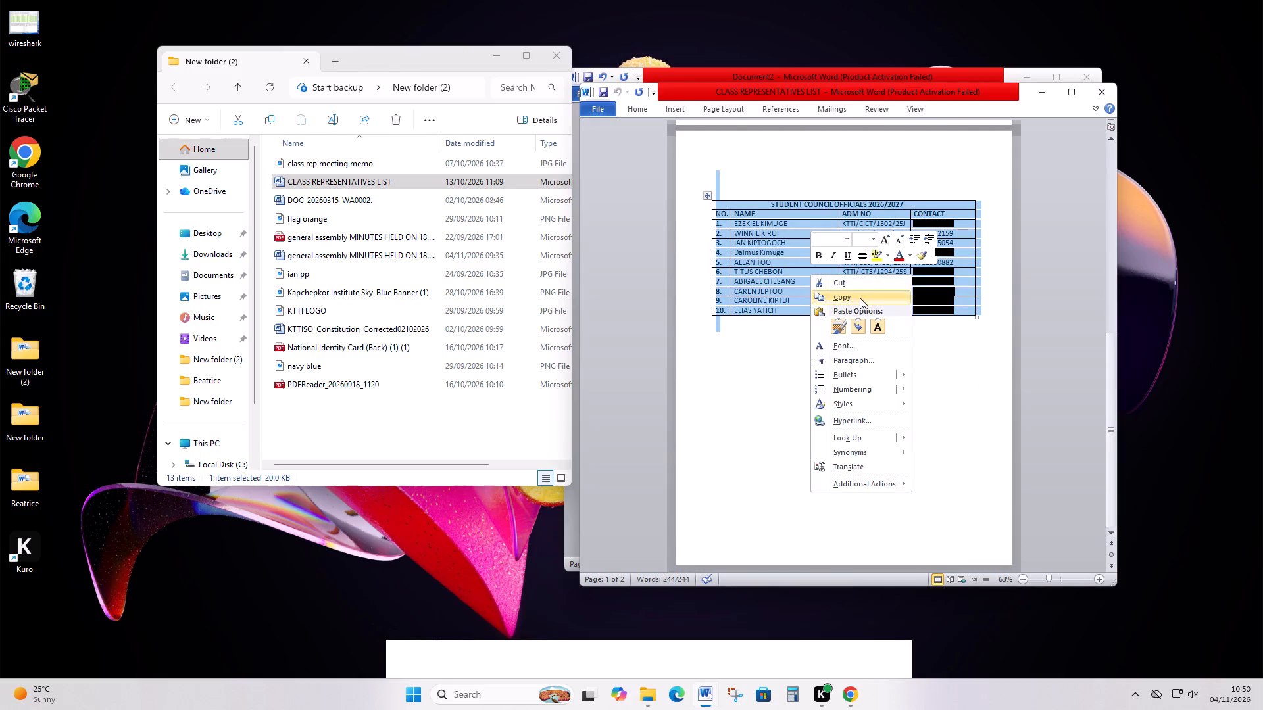
{"action": "left_click", "coordinate": [860, 298]}
{"action": "left_click", "coordinate": [1115, 94]}
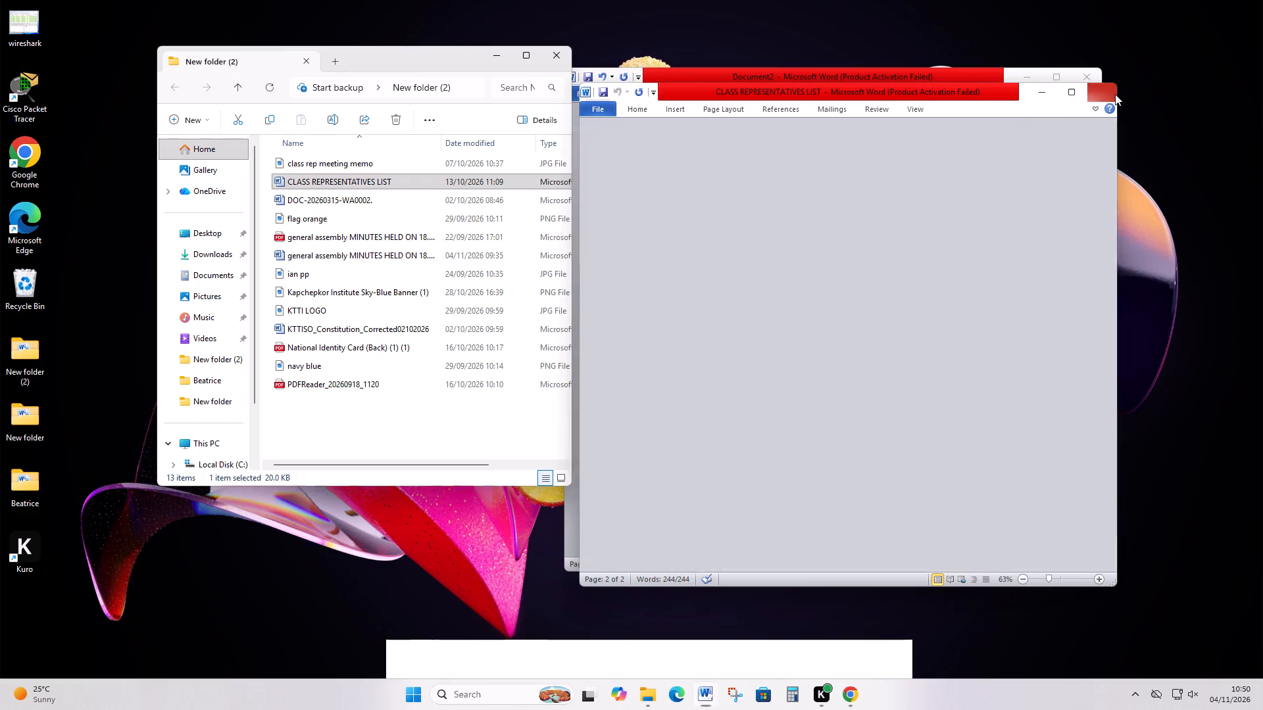
Paste the copied class representatives and student council officials tables below the ATTENDANCE LIST APPENDIX A line in the minutes.
{"action": "left_click", "coordinate": [704, 470]}
{"action": "right_click", "coordinate": [702, 465]}
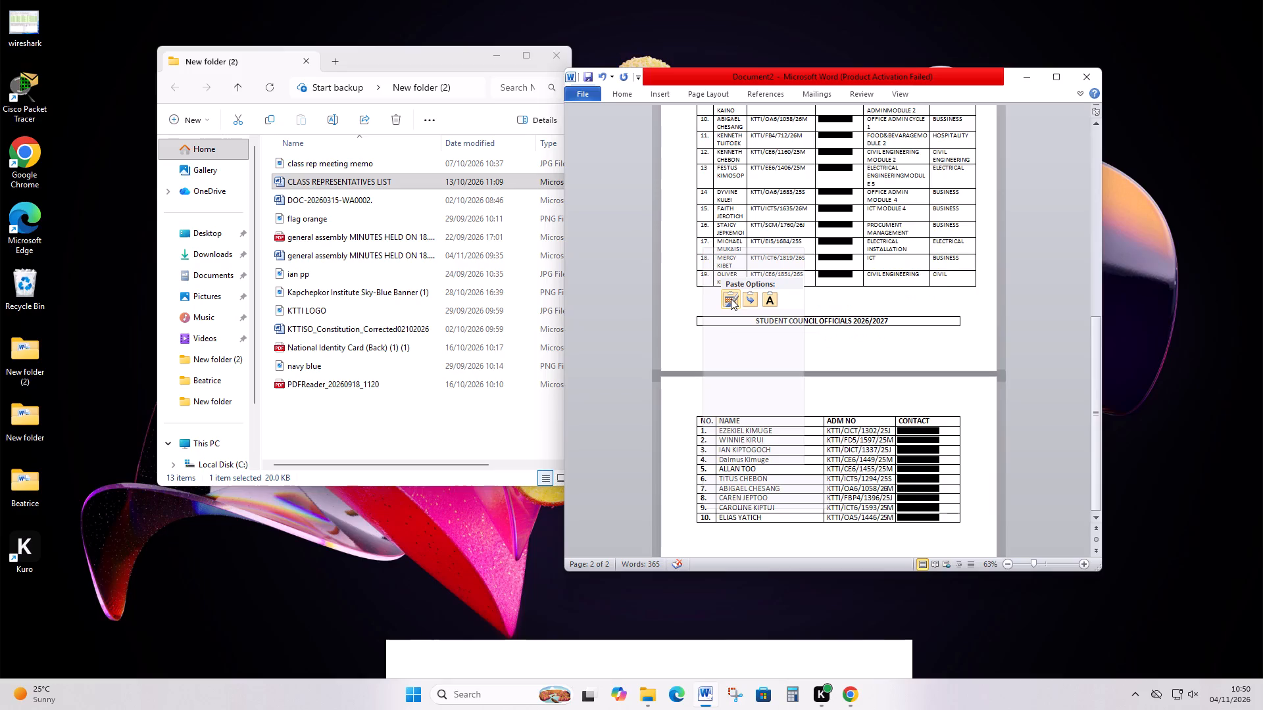
{"action": "left_click", "coordinate": [731, 298]}
Review the complete minutes from the title to the pasted appendix tables in a maximized window.
{"action": "scroll", "coordinate": [774, 360], "scroll_direction": "up", "scroll_amount": 2}
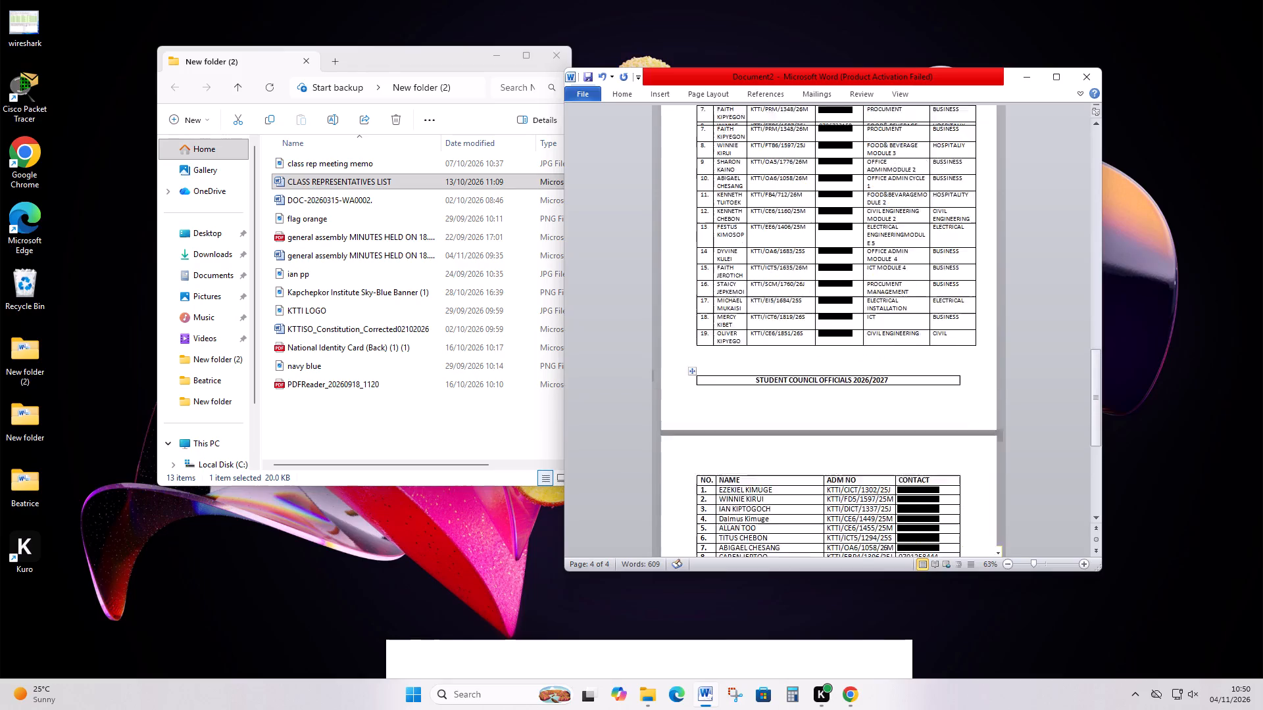
{"action": "scroll", "coordinate": [774, 360], "scroll_direction": "up", "scroll_amount": 17}
{"action": "scroll", "coordinate": [772, 338], "scroll_direction": "up", "scroll_amount": 5}
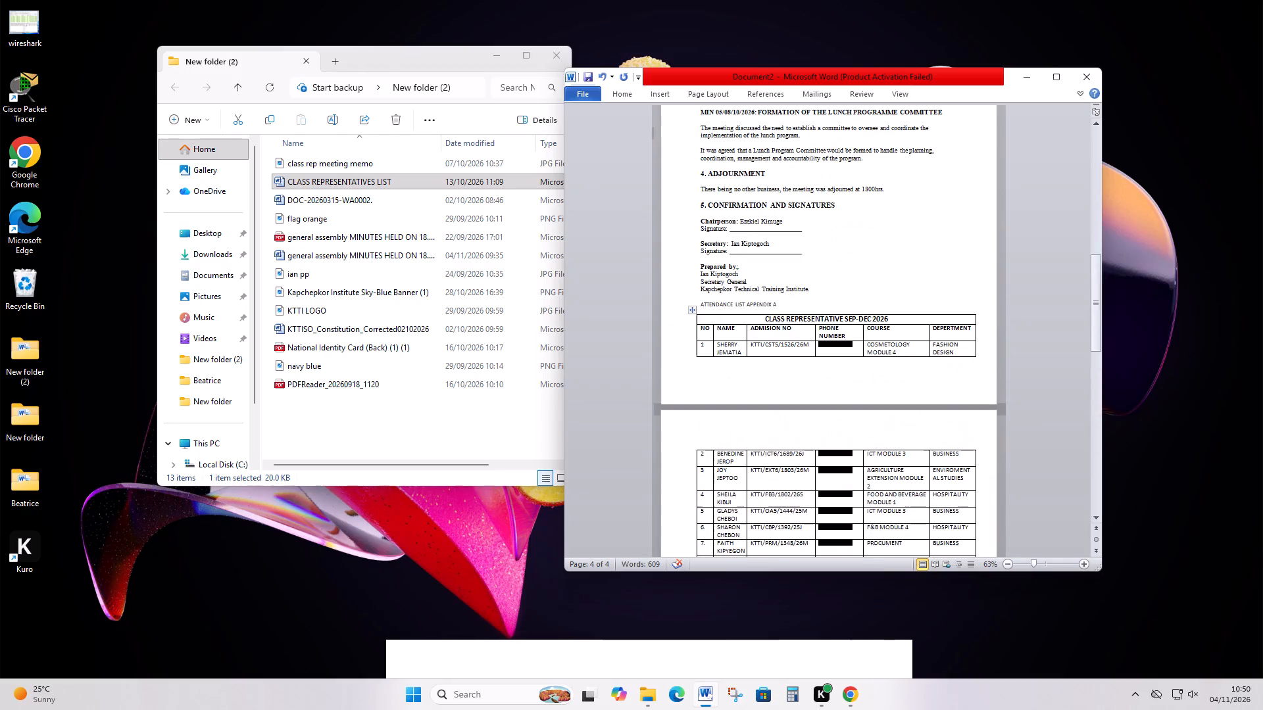
{"action": "scroll", "coordinate": [772, 338], "scroll_direction": "up", "scroll_amount": 18}
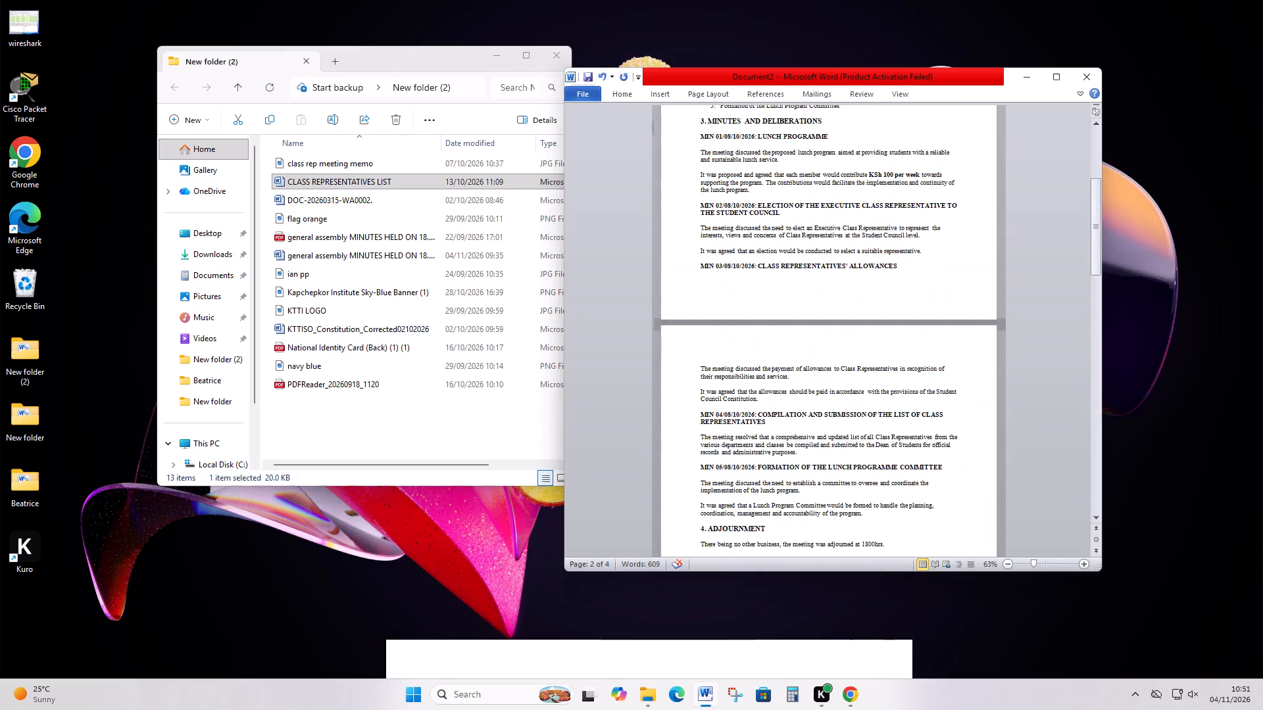
{"action": "left_click", "coordinate": [1061, 78]}
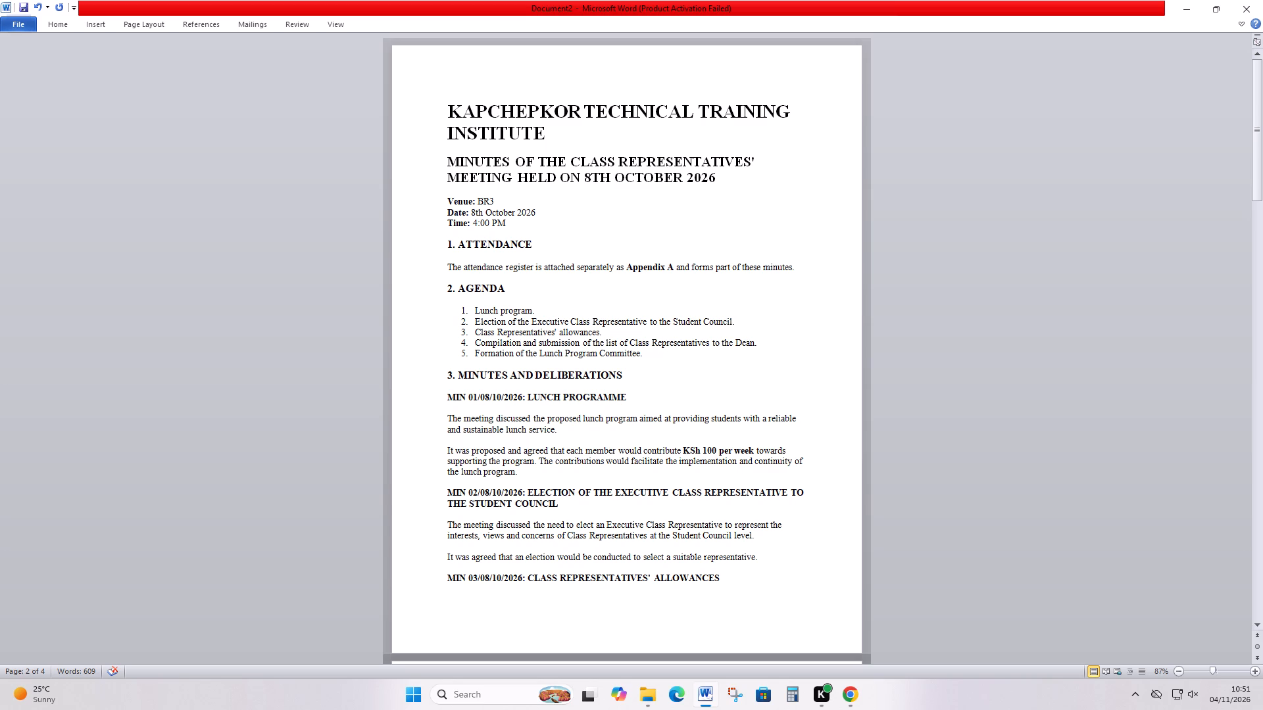
{"action": "scroll", "coordinate": [639, 314], "scroll_direction": "down", "scroll_amount": 9}
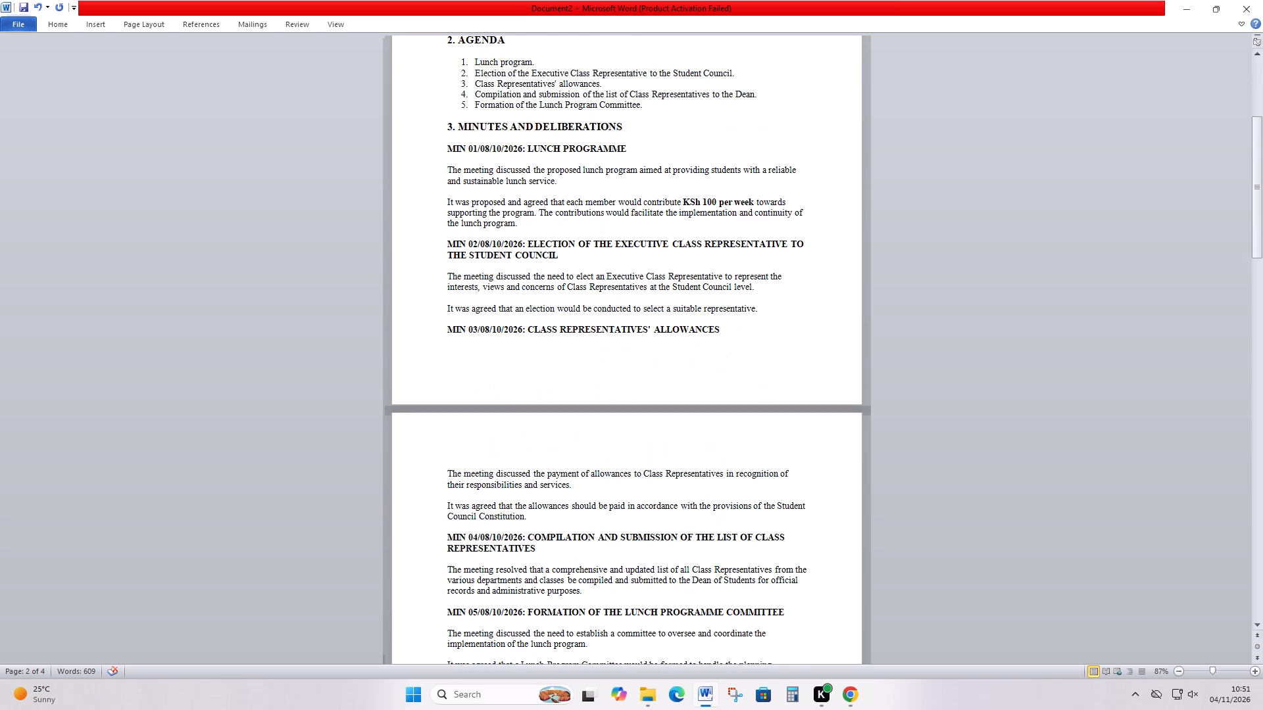
{"action": "scroll", "coordinate": [622, 454], "scroll_direction": "down", "scroll_amount": 17}
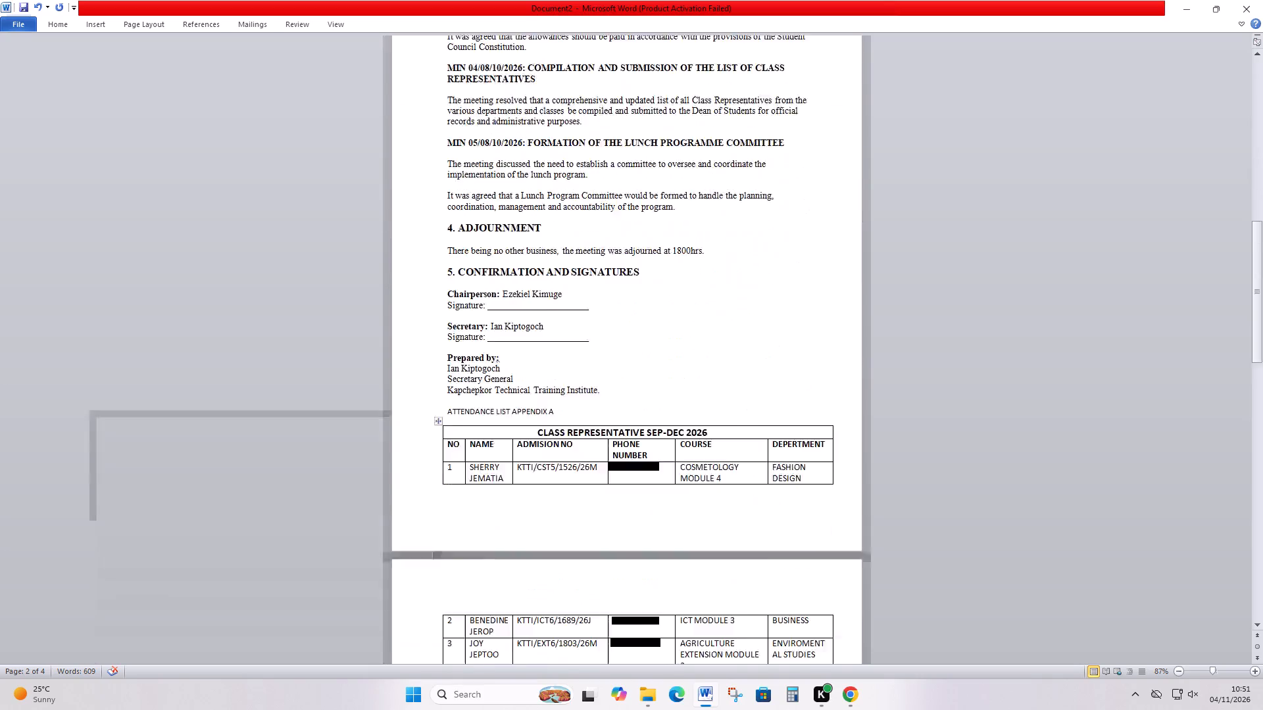
{"action": "scroll", "coordinate": [629, 465], "scroll_direction": "down", "scroll_amount": 16}
{"action": "scroll", "coordinate": [629, 465], "scroll_direction": "down", "scroll_amount": 7}
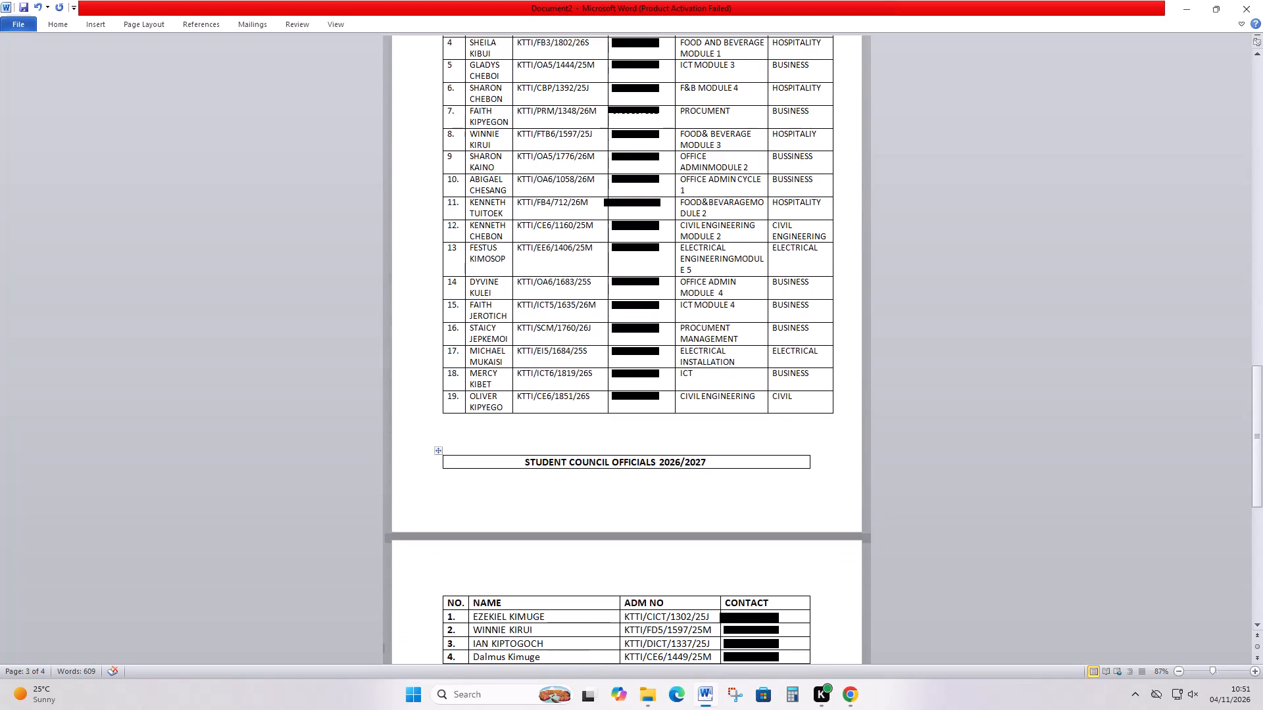
{"action": "scroll", "coordinate": [630, 465], "scroll_direction": "down", "scroll_amount": 12}
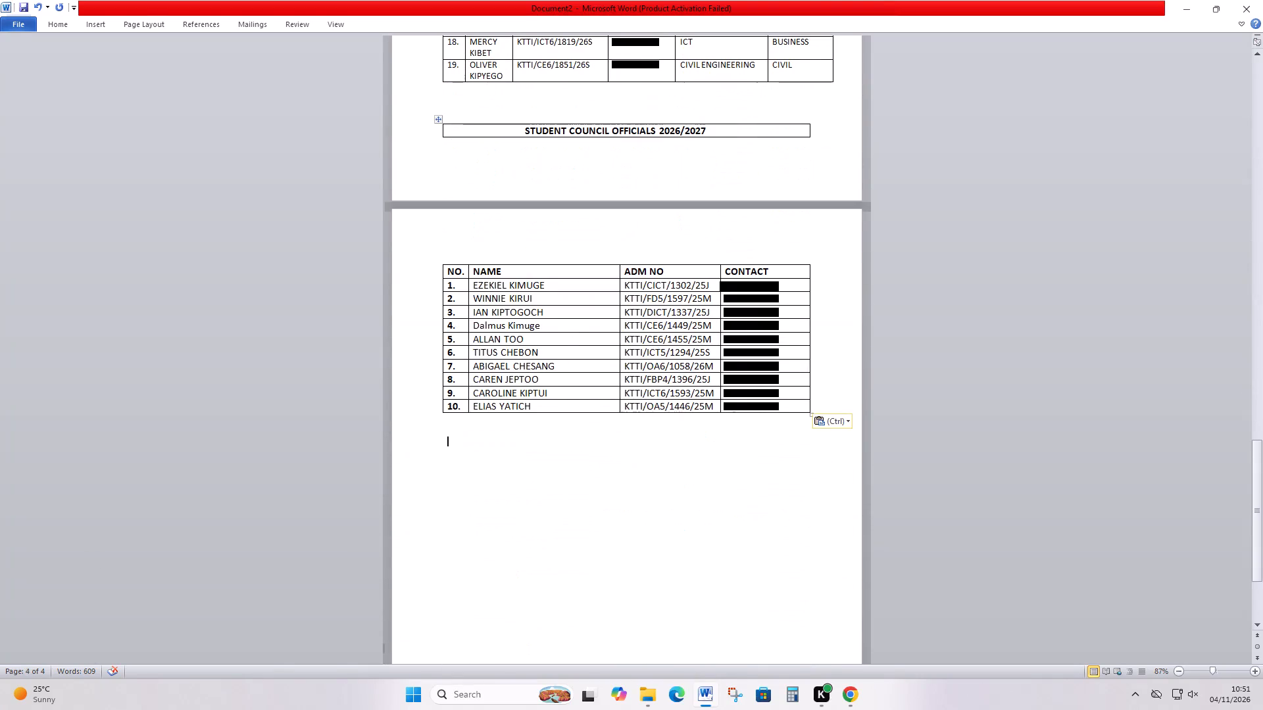
{"action": "scroll", "coordinate": [599, 463], "scroll_direction": "up", "scroll_amount": 19}
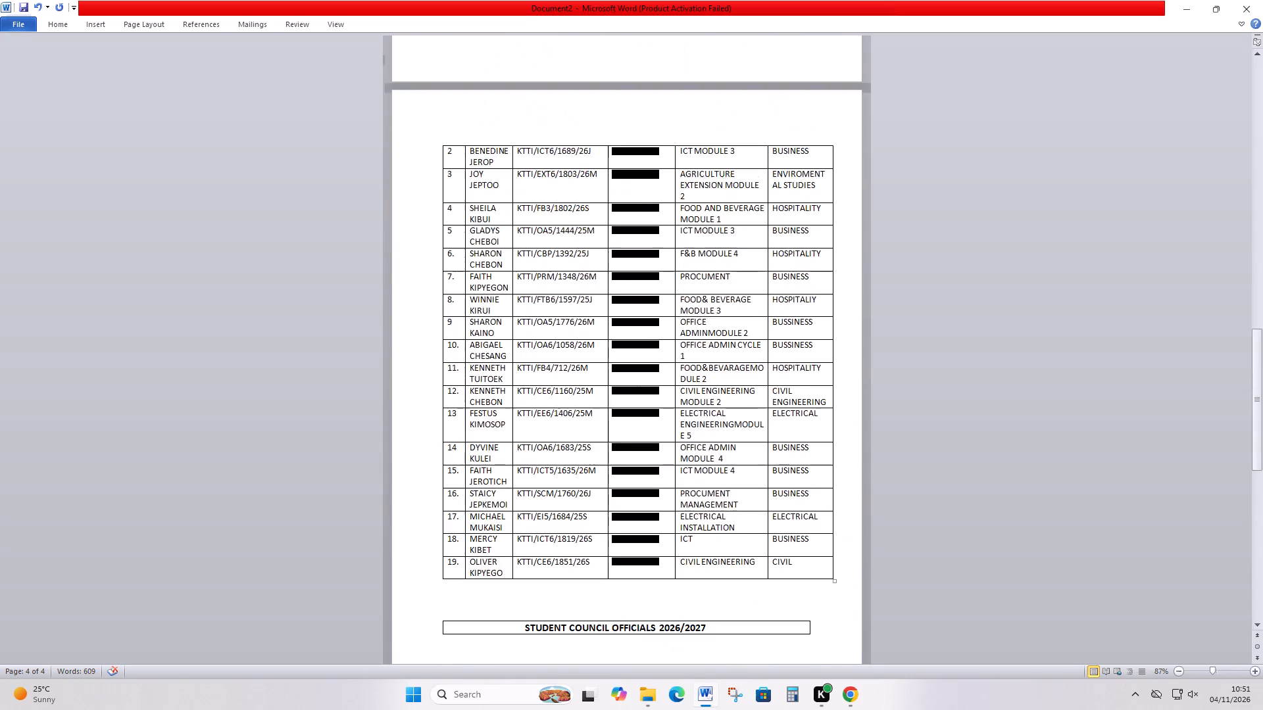
Try to save the minutes to the Desktop as a Word document named CLASS REP MINUTES HELD ON 08/10/2026.
{"action": "scroll", "coordinate": [624, 446], "scroll_direction": "up", "scroll_amount": 20}
{"action": "scroll", "coordinate": [624, 446], "scroll_direction": "up", "scroll_amount": 1}
{"action": "scroll", "coordinate": [526, 296], "scroll_direction": "up", "scroll_amount": 12}
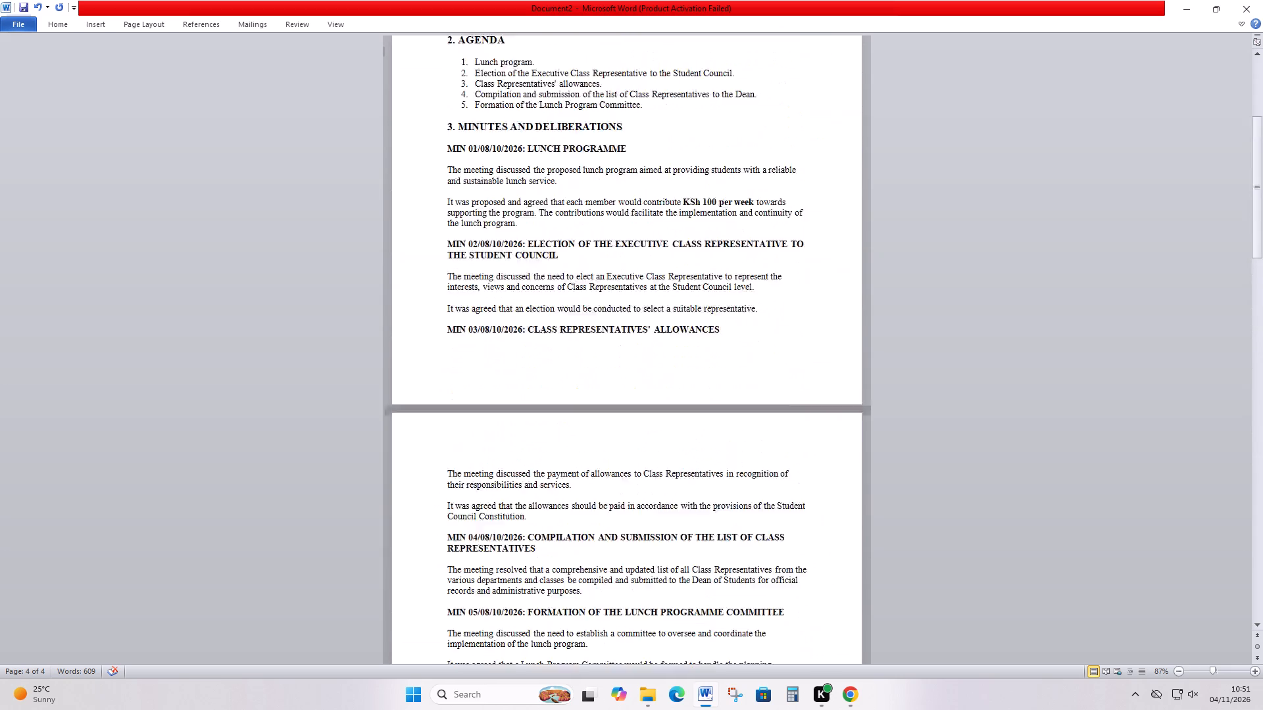
{"action": "scroll", "coordinate": [526, 295], "scroll_direction": "up", "scroll_amount": 11}
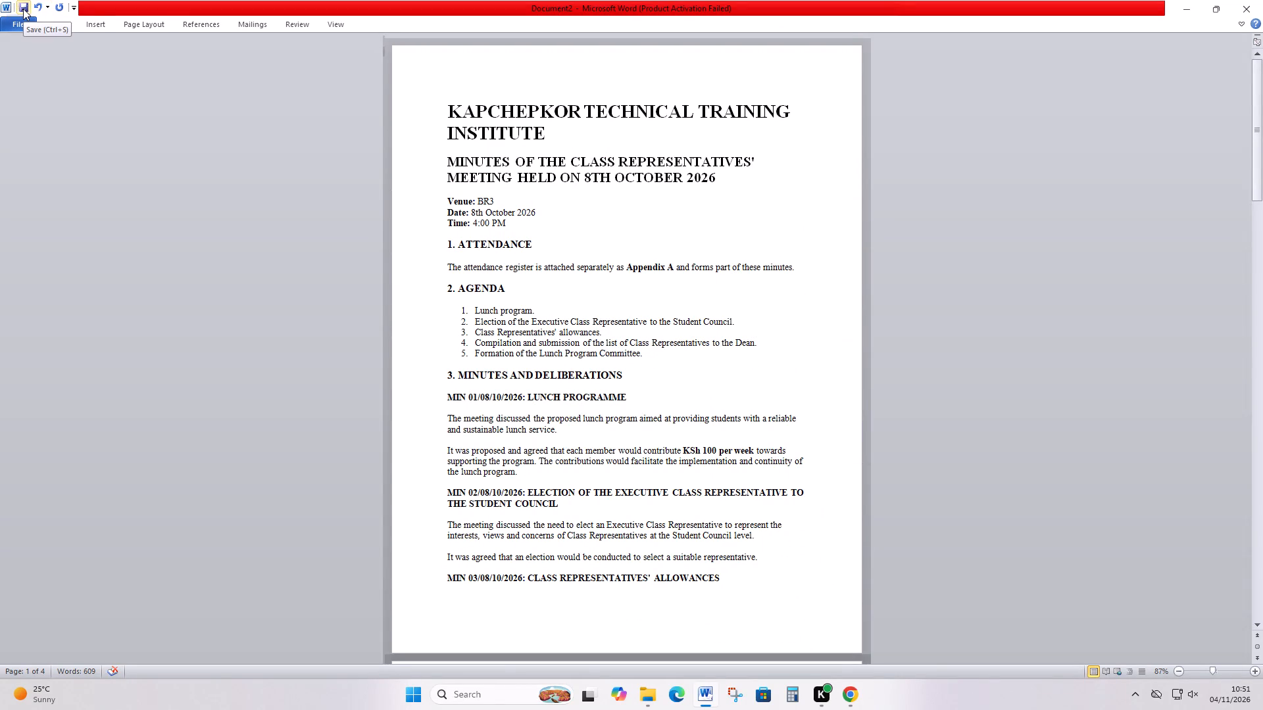
{"action": "left_click", "coordinate": [23, 9]}
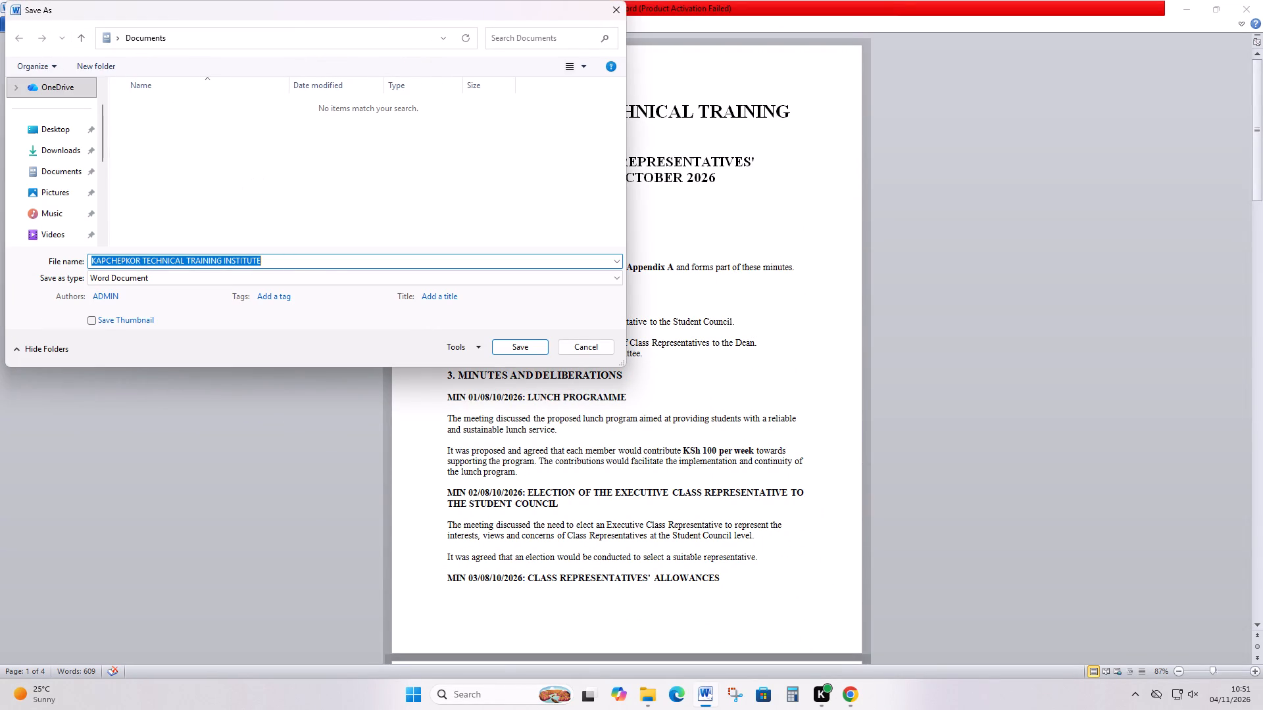
{"action": "type", "text": "CLASS"}
{"action": "key", "text": "space"}
{"action": "type", "text": "REP ME"}
{"action": "key", "text": "e"}
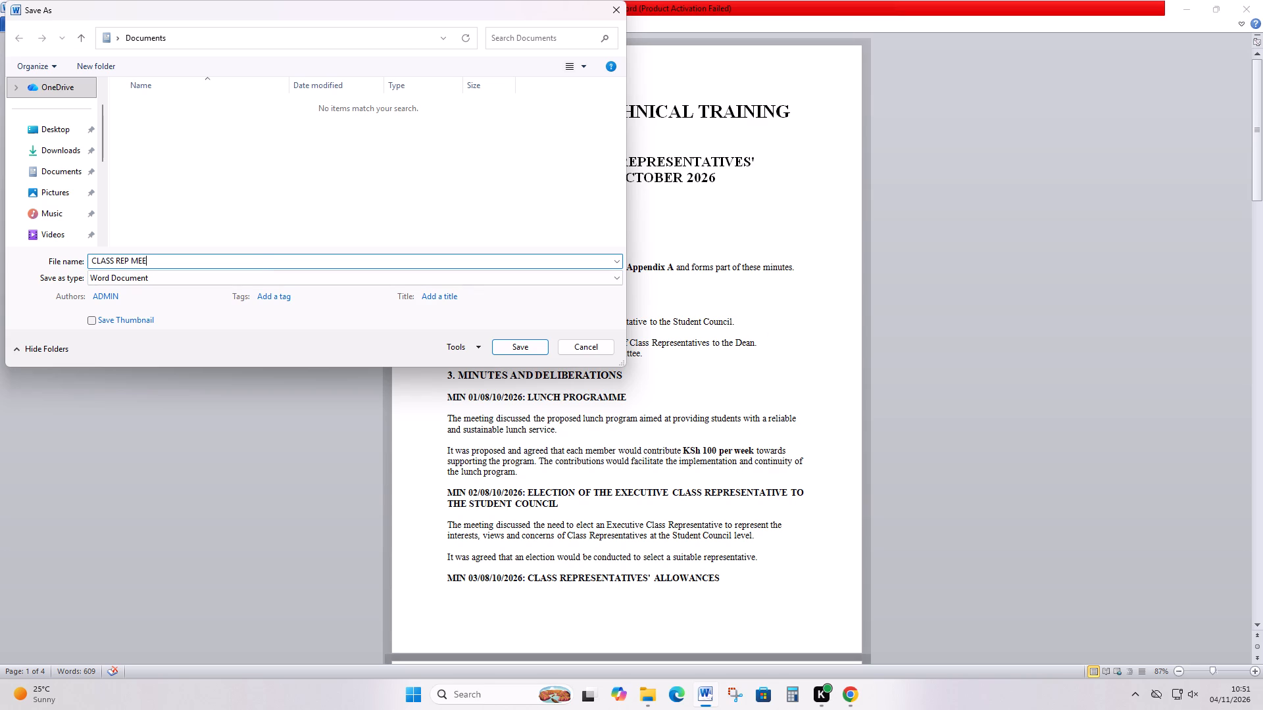
{"action": "type", "text": "TIN"}
{"action": "key", "text": "BackSpace"}
{"action": "key", "text": "BackSpace"}
{"action": "key", "text": "BackSpace"}
{"action": "key", "text": "BackSpace"}
{"action": "key", "text": "BackSpace"}
{"action": "type", "text": "INUTES HELD ON"}
{"action": "key", "text": "space"}
{"action": "type", "text": "08"}
{"action": "key", "text": "slash"}
{"action": "type", "text": "10"}
{"action": "key", "text": "slash"}
{"action": "type", "text": "202"}
{"action": "key", "text": "6"}
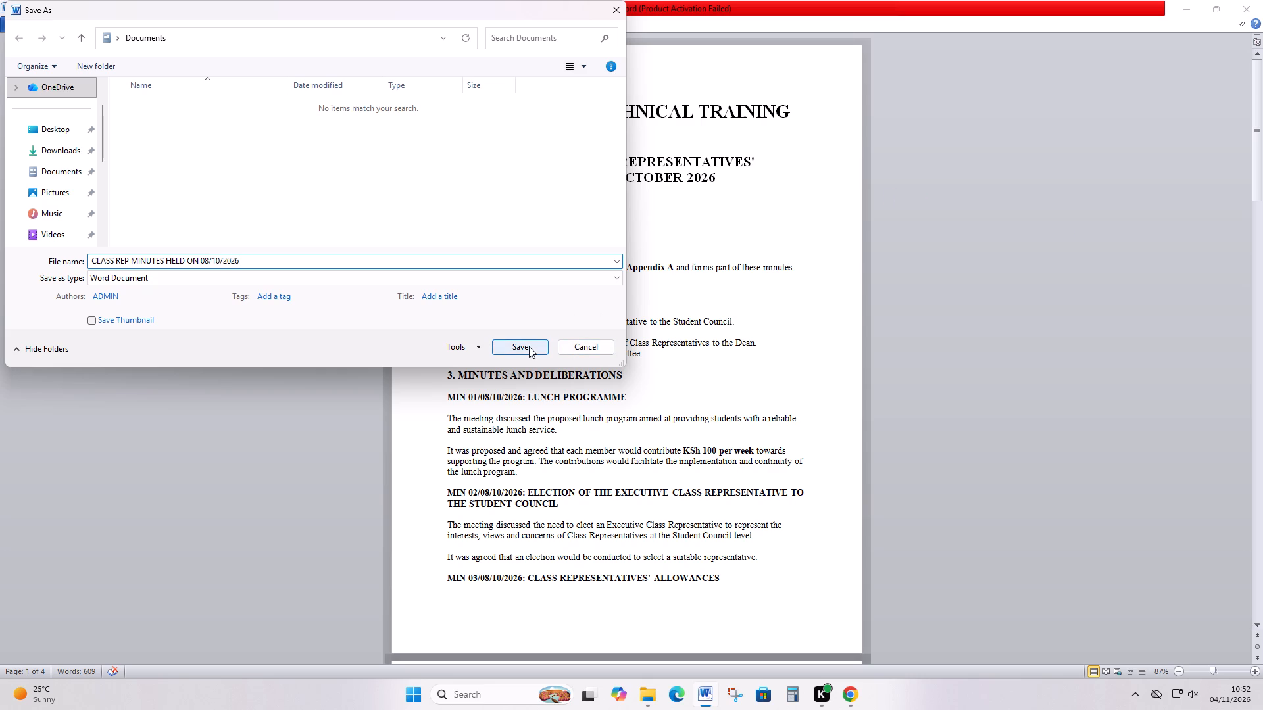
{"action": "left_click", "coordinate": [51, 129]}
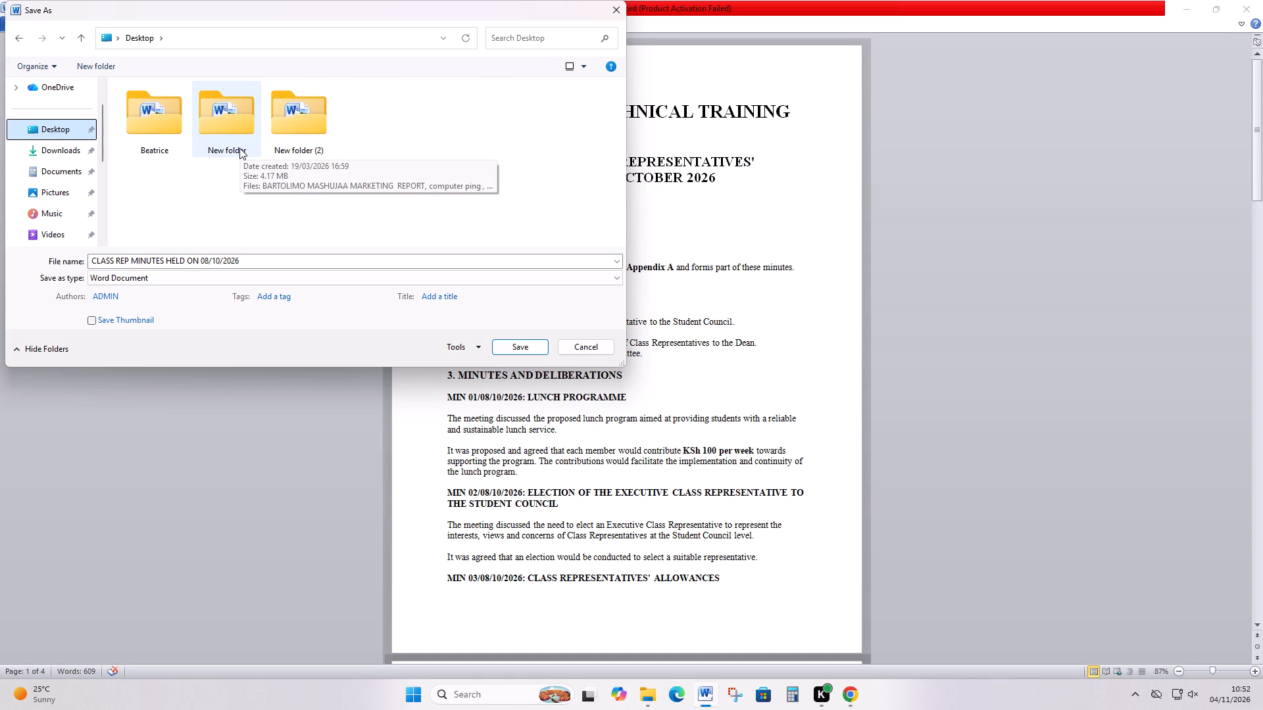
{"action": "left_click", "coordinate": [533, 351]}
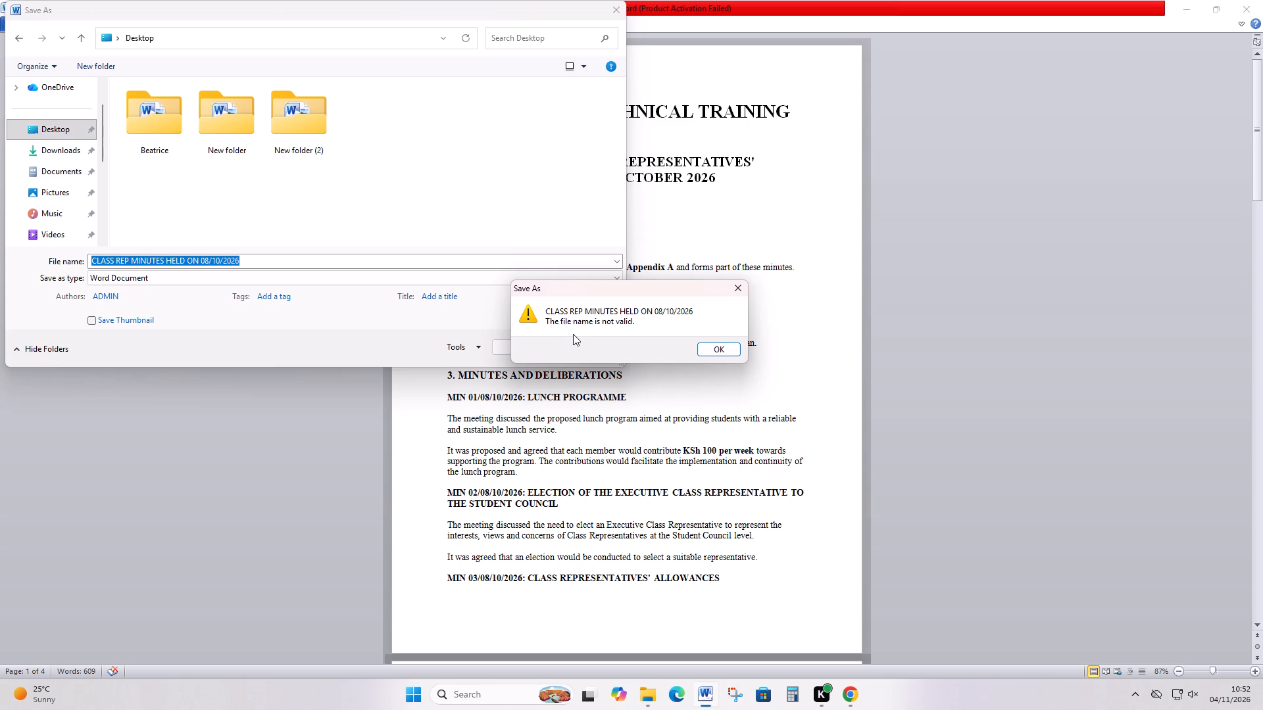
Remove the slashes from the file name, making it CLASS REP MINUTES HELD ON 08102026, and save the document to the Desktop.
{"action": "left_click", "coordinate": [737, 350]}
{"action": "left_click", "coordinate": [319, 258]}
{"action": "left_click", "coordinate": [247, 259]}
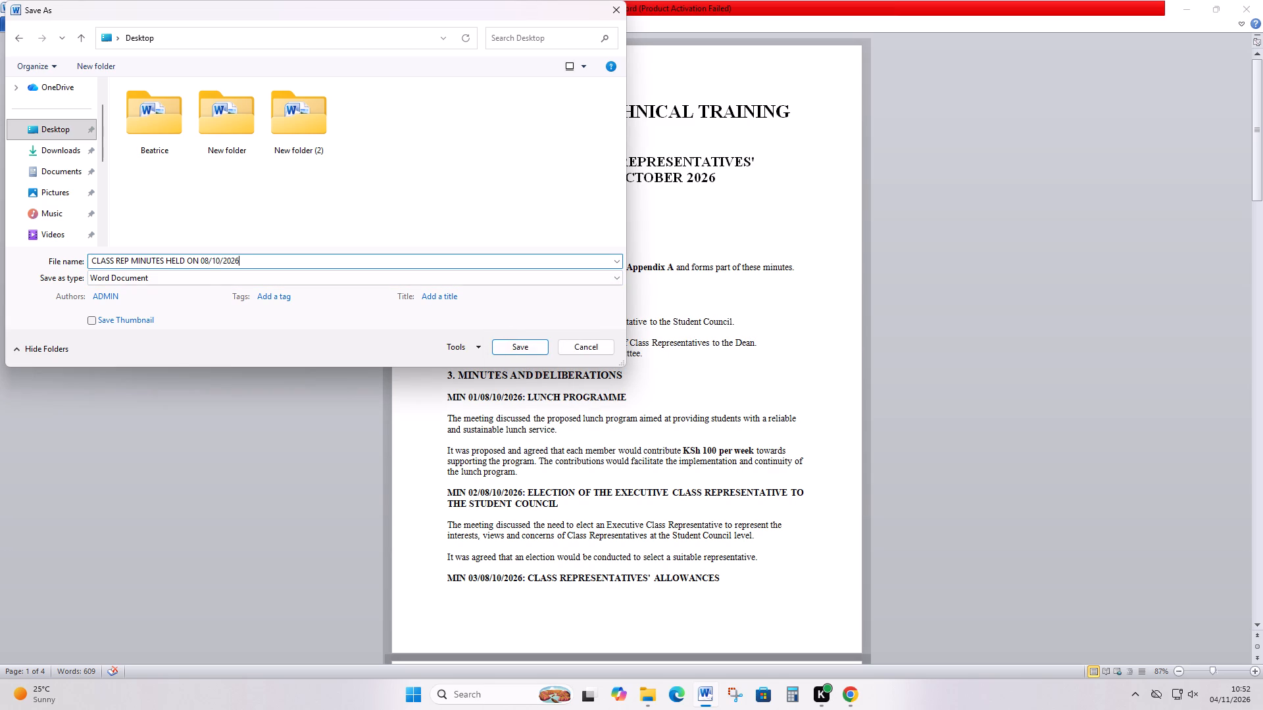
{"action": "left_click", "coordinate": [222, 262]}
{"action": "key", "text": "BackSpace"}
{"action": "left_click", "coordinate": [213, 262]}
{"action": "key", "text": "BackSpace"}
{"action": "left_click", "coordinate": [230, 137]}
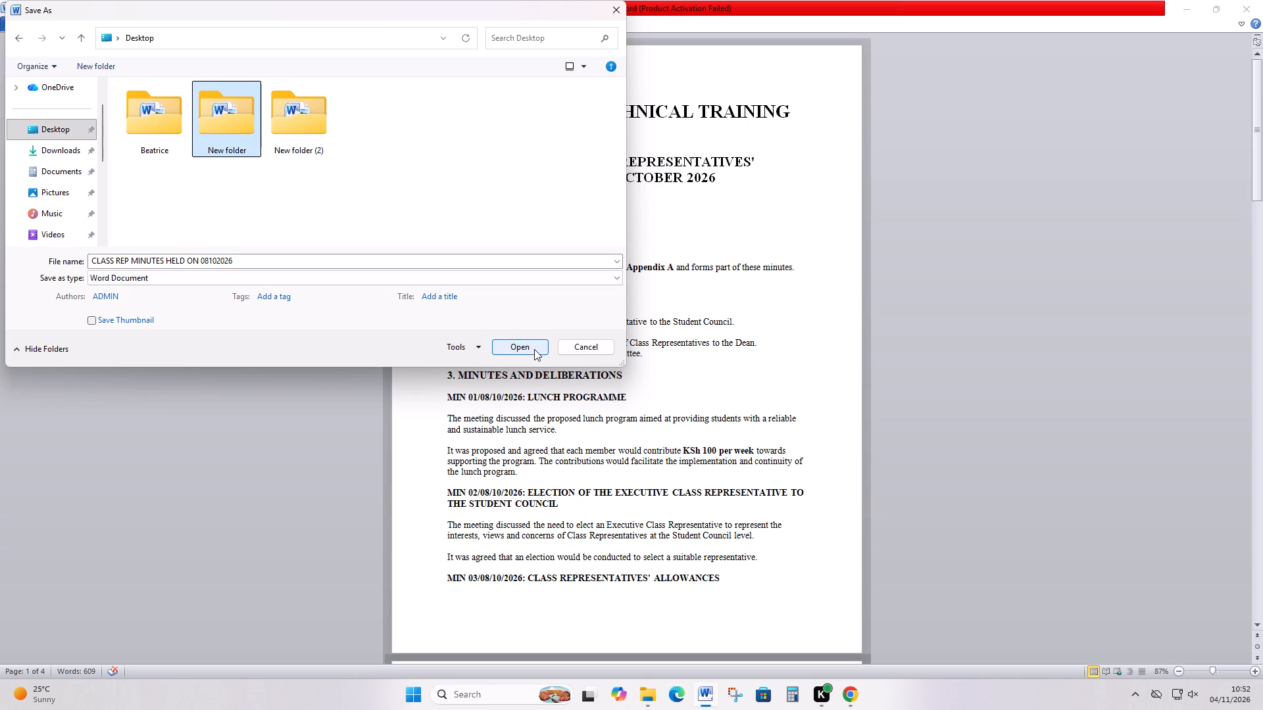
{"action": "left_click", "coordinate": [443, 183]}
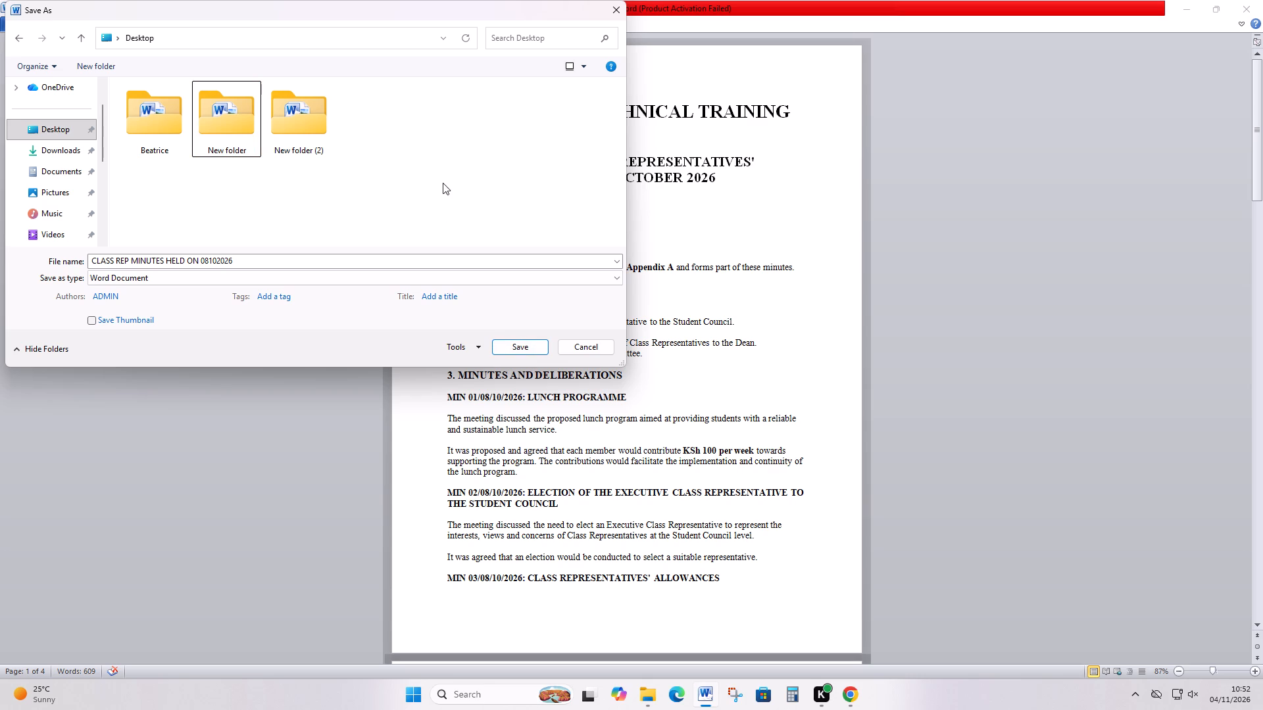
{"action": "left_click", "coordinate": [65, 130]}
{"action": "left_click", "coordinate": [522, 344]}
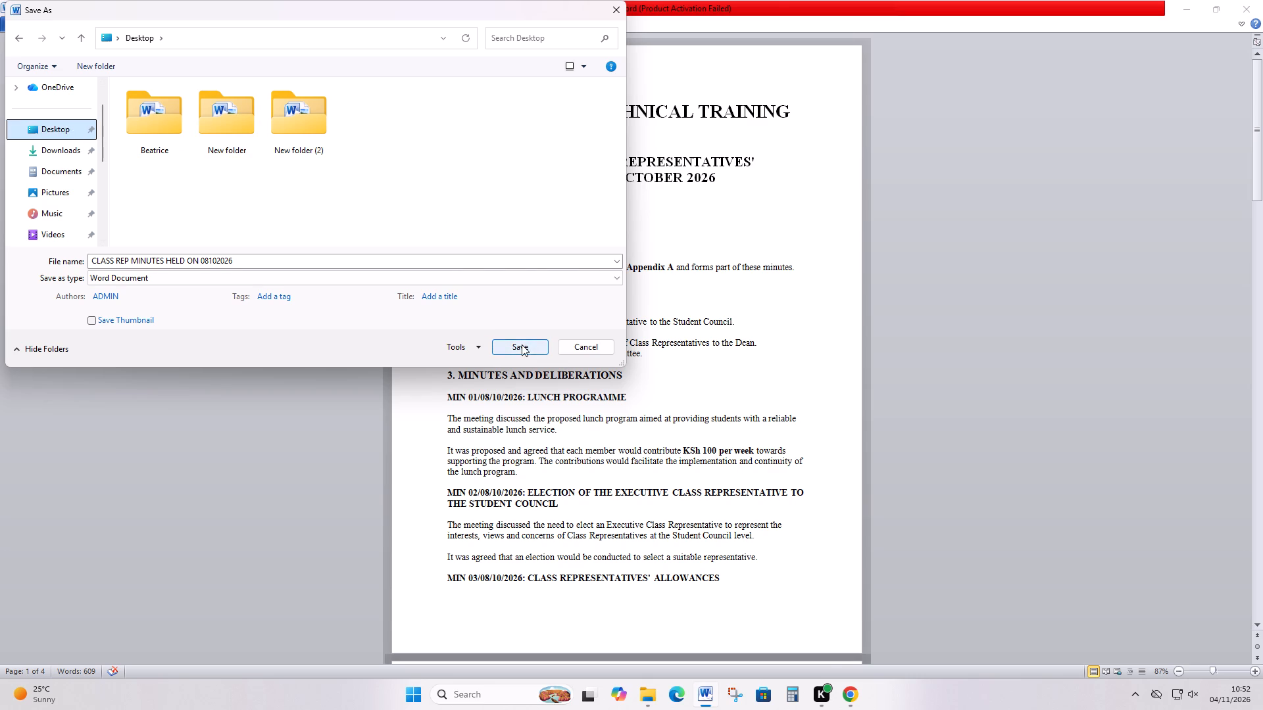
Review the saved minutes through the class representatives and student council officials tables in Appendix A.
{"action": "scroll", "coordinate": [687, 381], "scroll_direction": "down", "scroll_amount": 4}
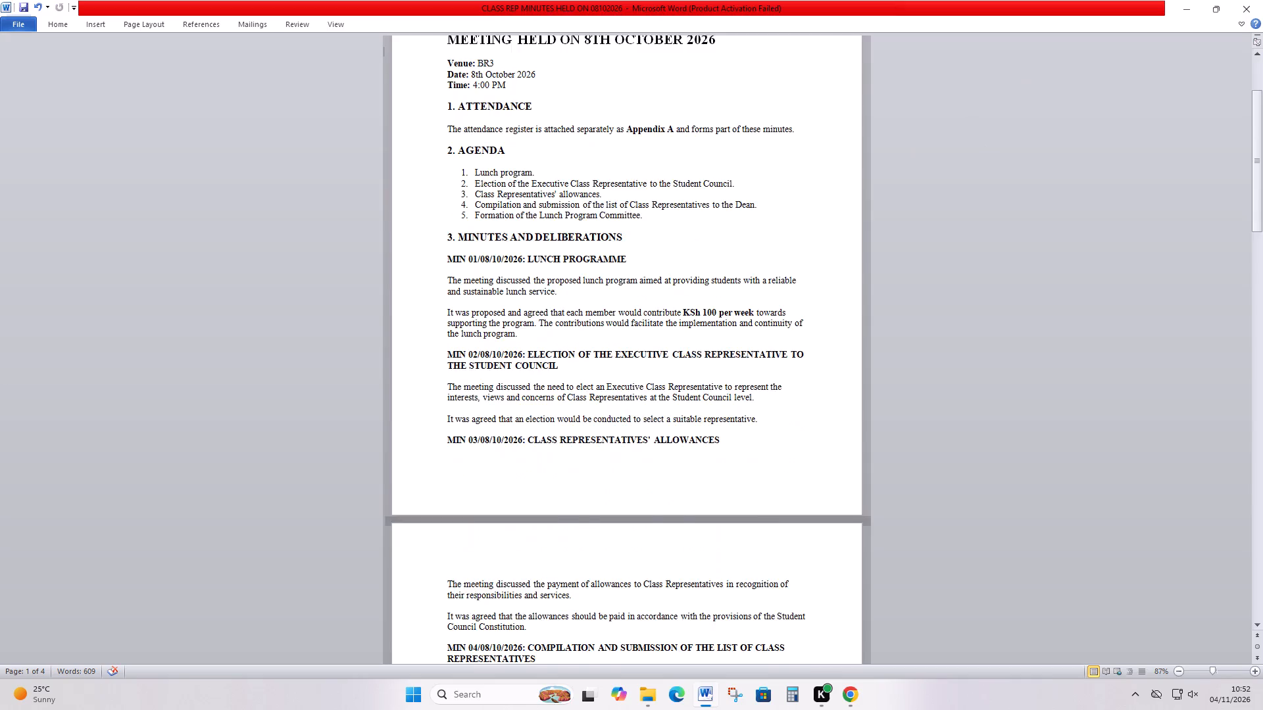
{"action": "scroll", "coordinate": [686, 384], "scroll_direction": "down", "scroll_amount": 20}
{"action": "scroll", "coordinate": [686, 384], "scroll_direction": "down", "scroll_amount": 20}
{"action": "scroll", "coordinate": [686, 384], "scroll_direction": "down", "scroll_amount": 6}
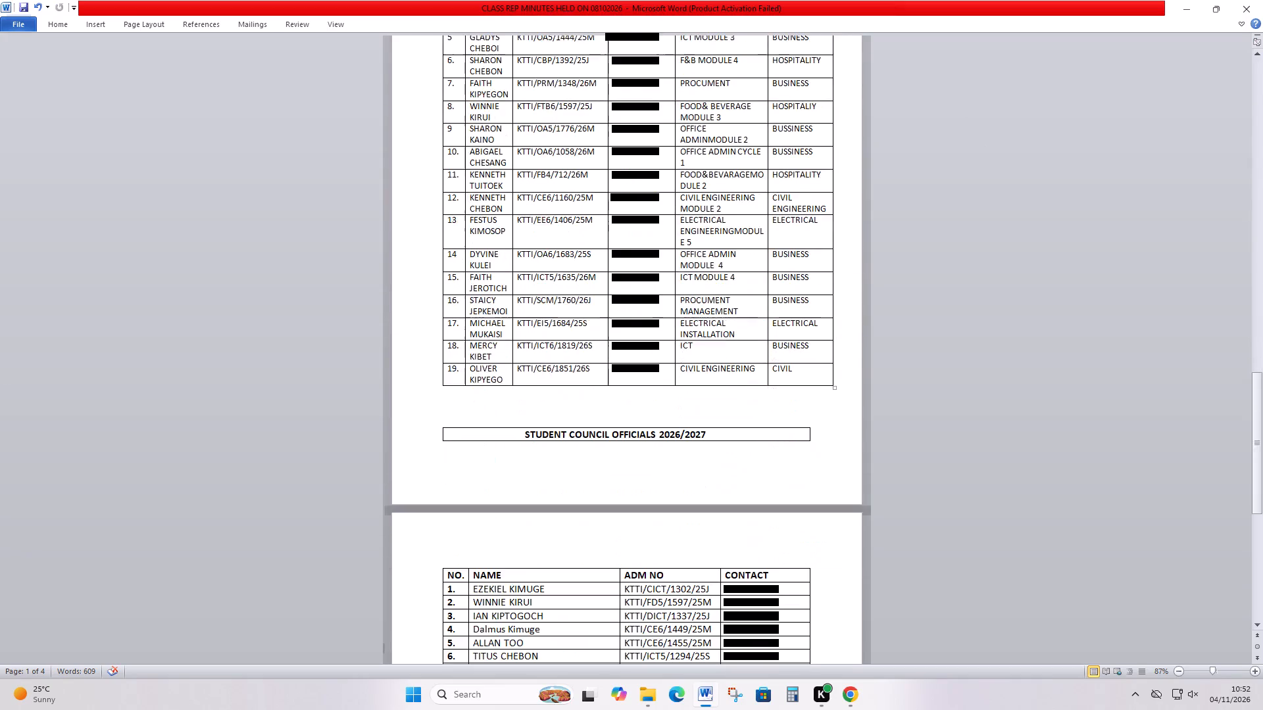
{"action": "scroll", "coordinate": [613, 523], "scroll_direction": "down", "scroll_amount": 8}
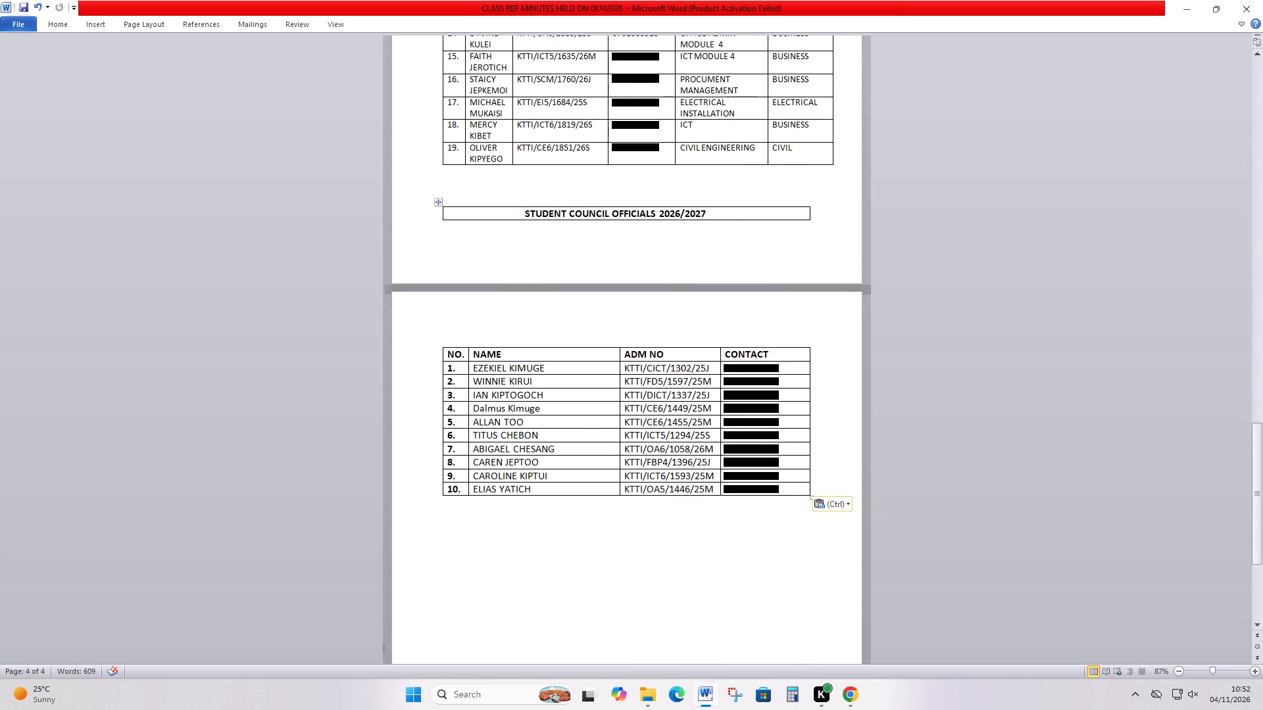
{"action": "scroll", "coordinate": [557, 511], "scroll_direction": "up", "scroll_amount": 6}
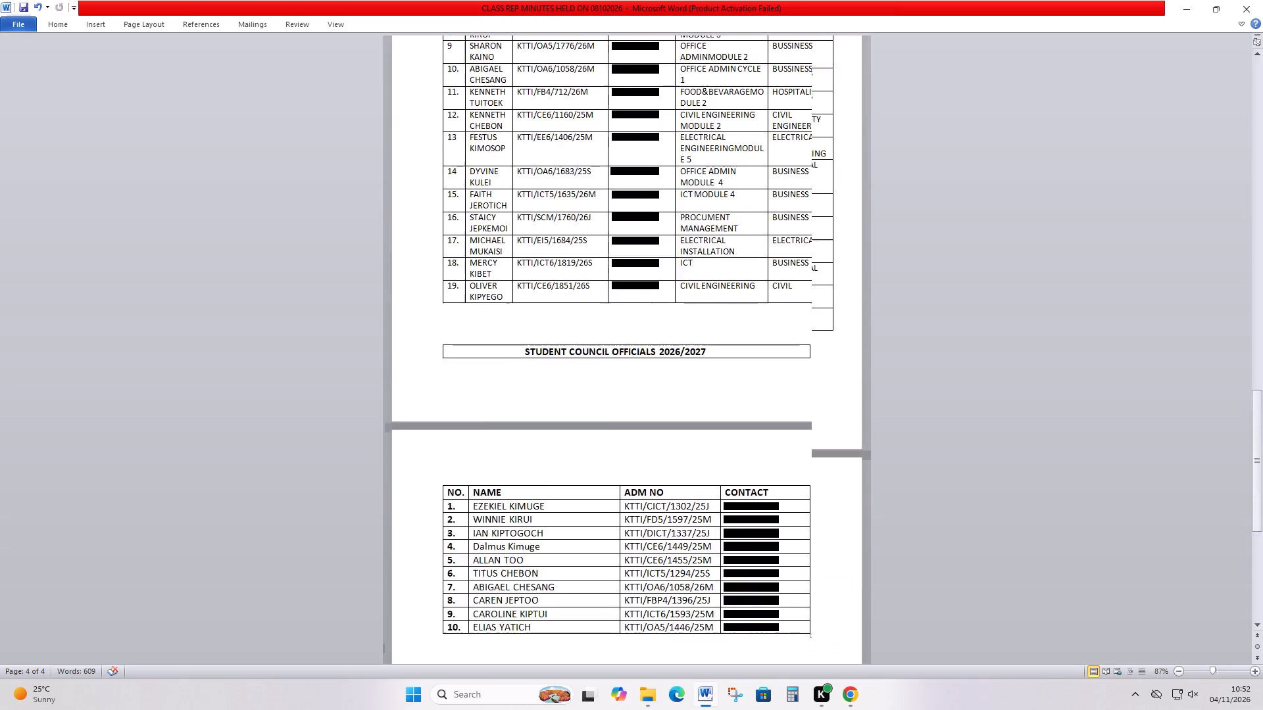
{"action": "scroll", "coordinate": [557, 511], "scroll_direction": "up", "scroll_amount": 17}
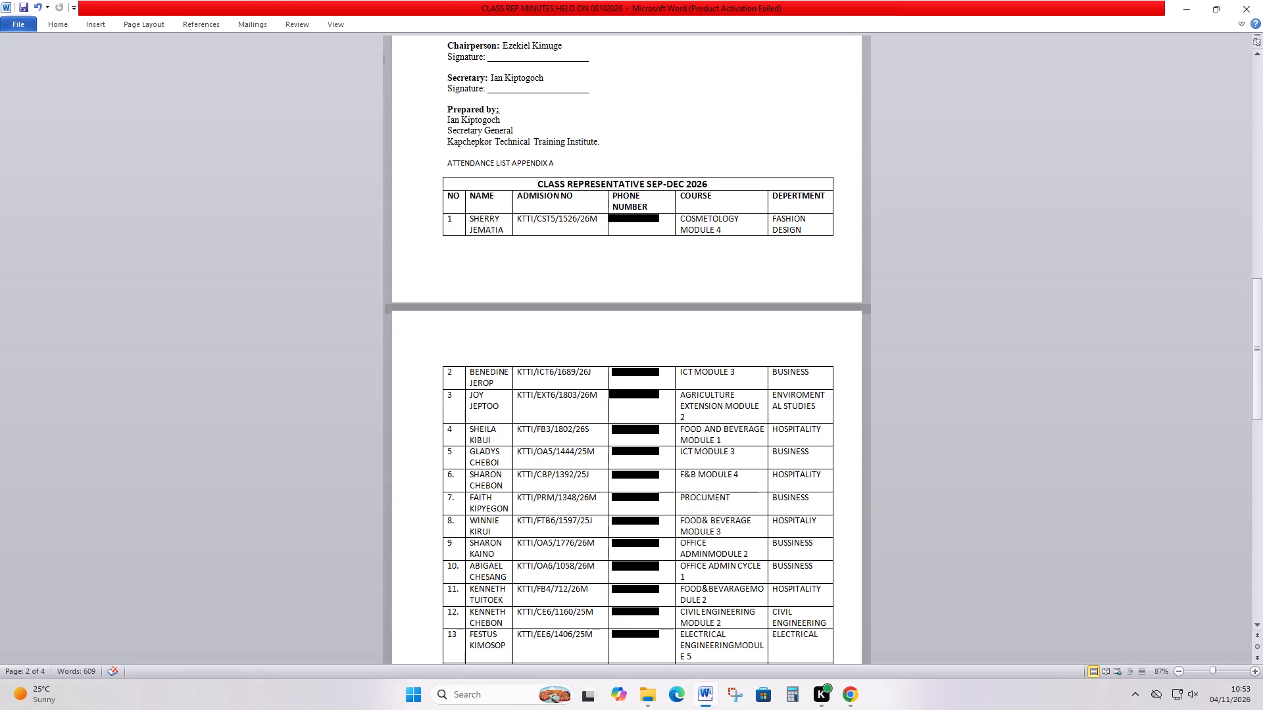
Close the saved minutes document.
{"action": "left_click", "coordinate": [1249, 8]}
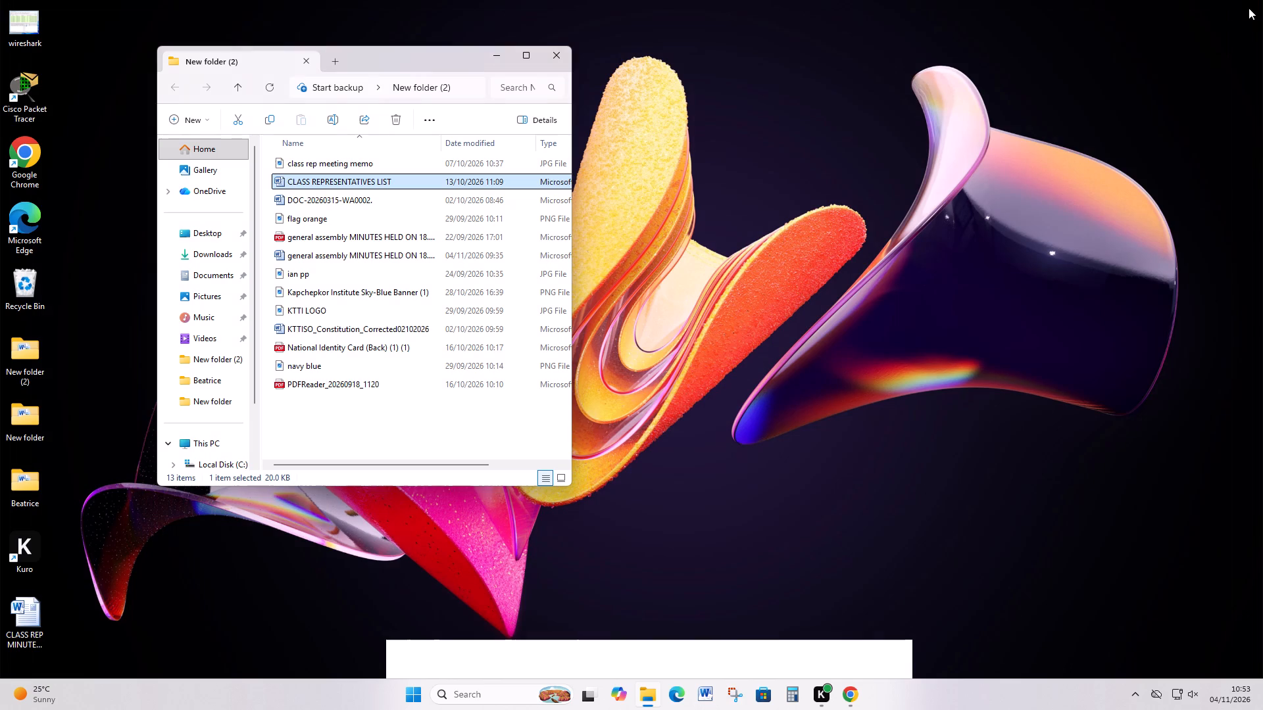
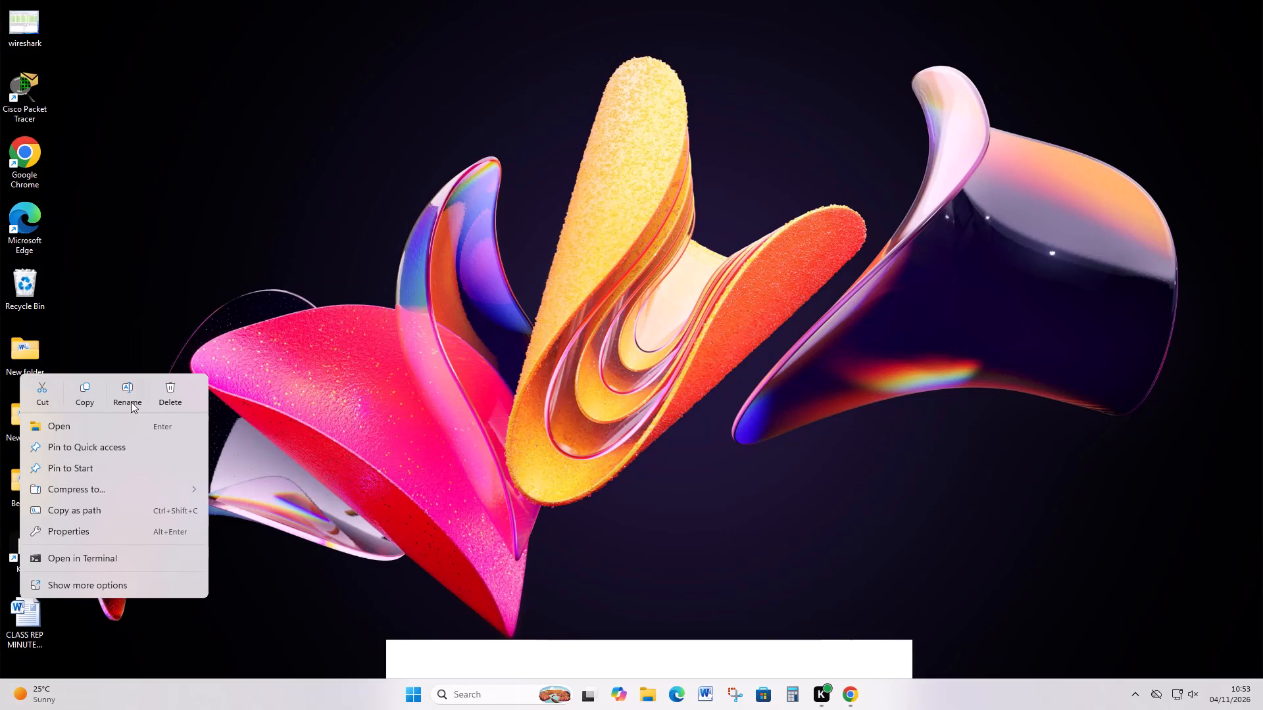
Rename the Desktop folder New folder (2) as SG FOLDER.
{"action": "left_click", "coordinate": [131, 402]}
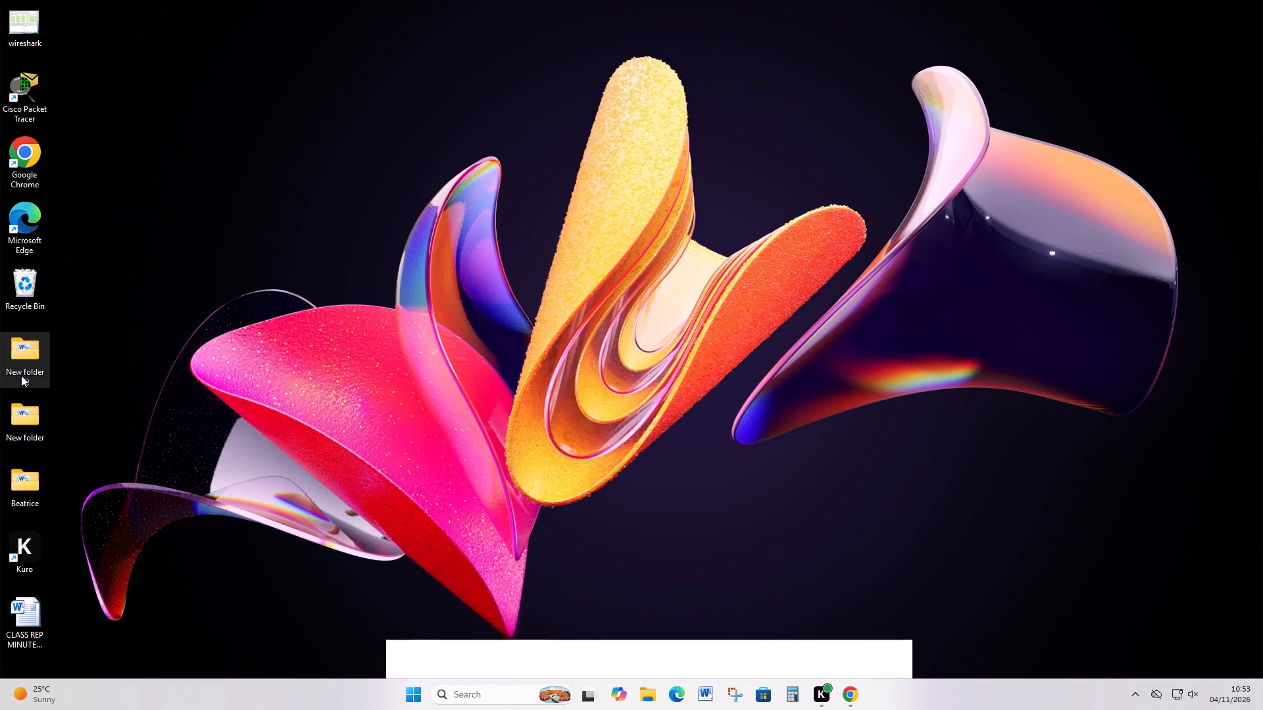
{"action": "left_click", "coordinate": [21, 375]}
{"action": "right_click", "coordinate": [21, 375]}
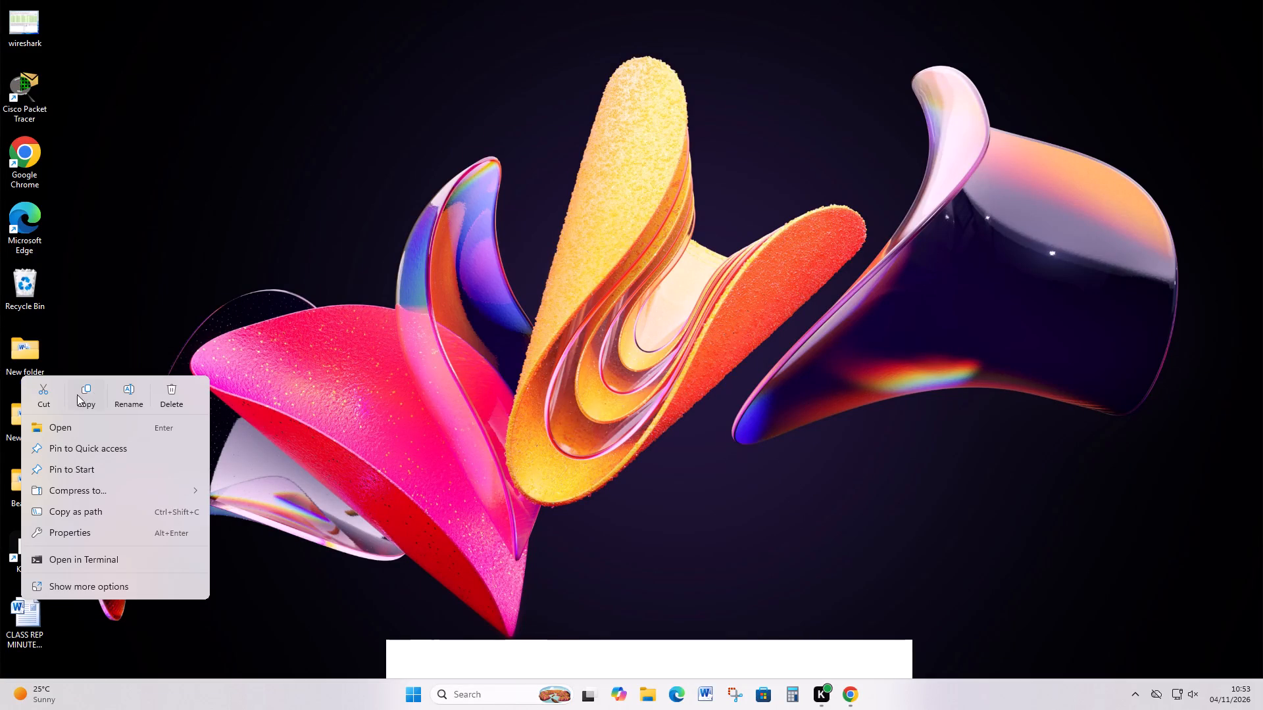
{"action": "left_click", "coordinate": [129, 396]}
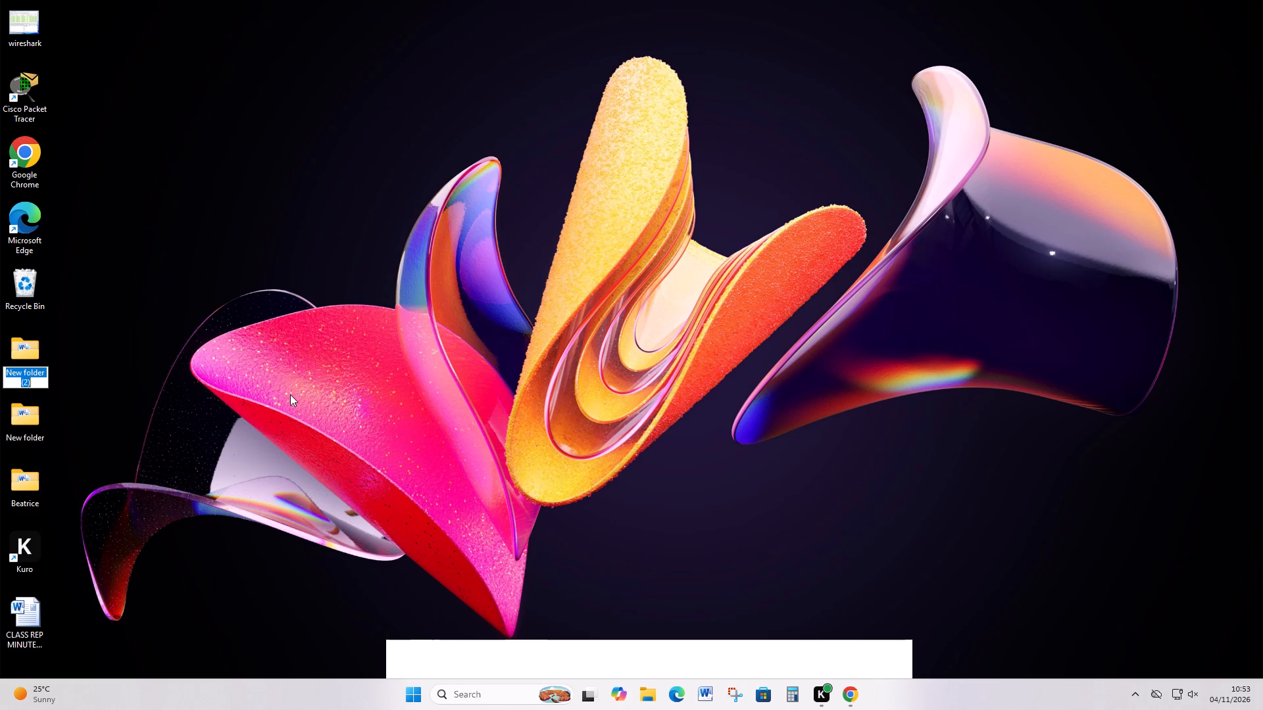
{"action": "type", "text": "SG"}
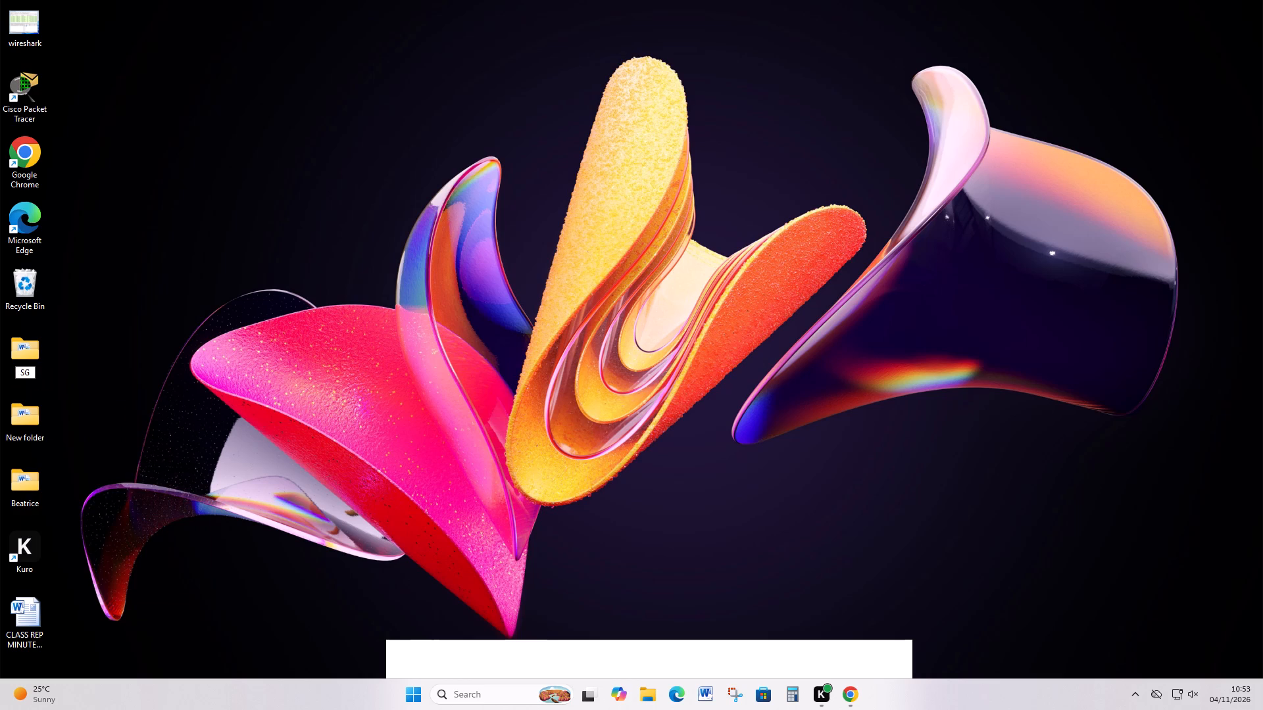
{"action": "key", "text": "space"}
{"action": "type", "text": "FOLDER"}
{"action": "key", "text": "space"}
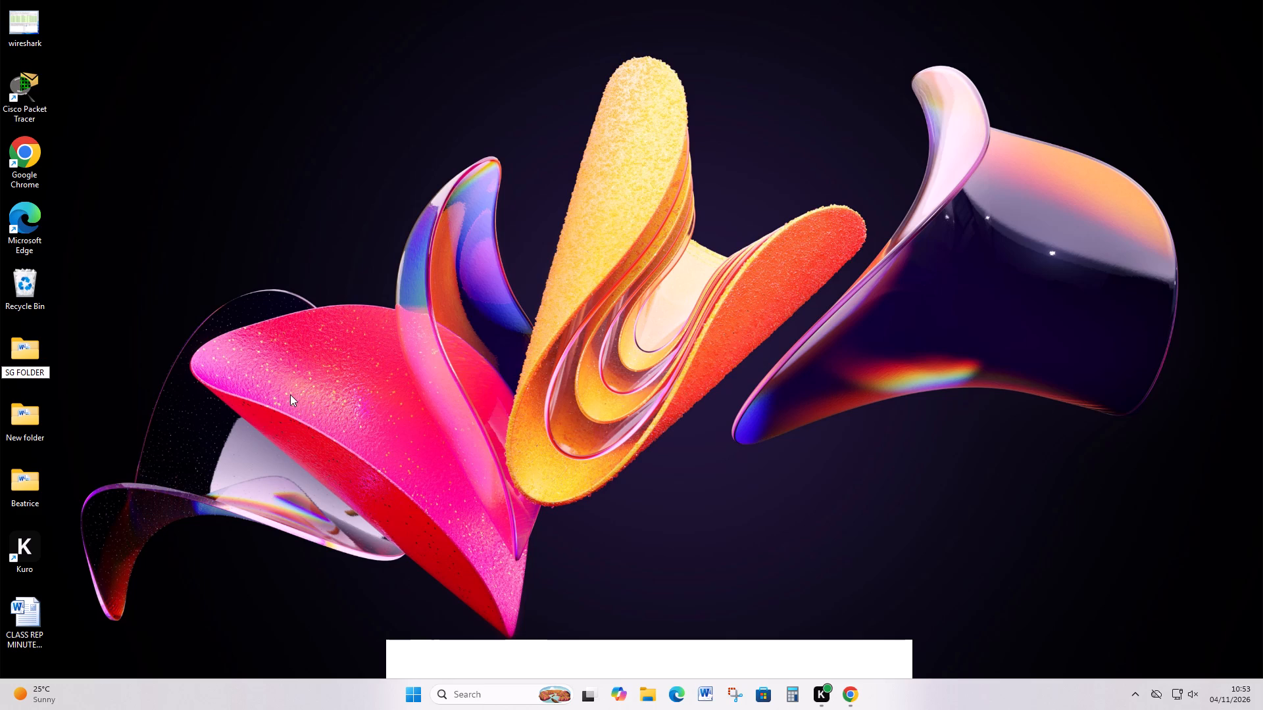
{"action": "left_click", "coordinate": [107, 355]}
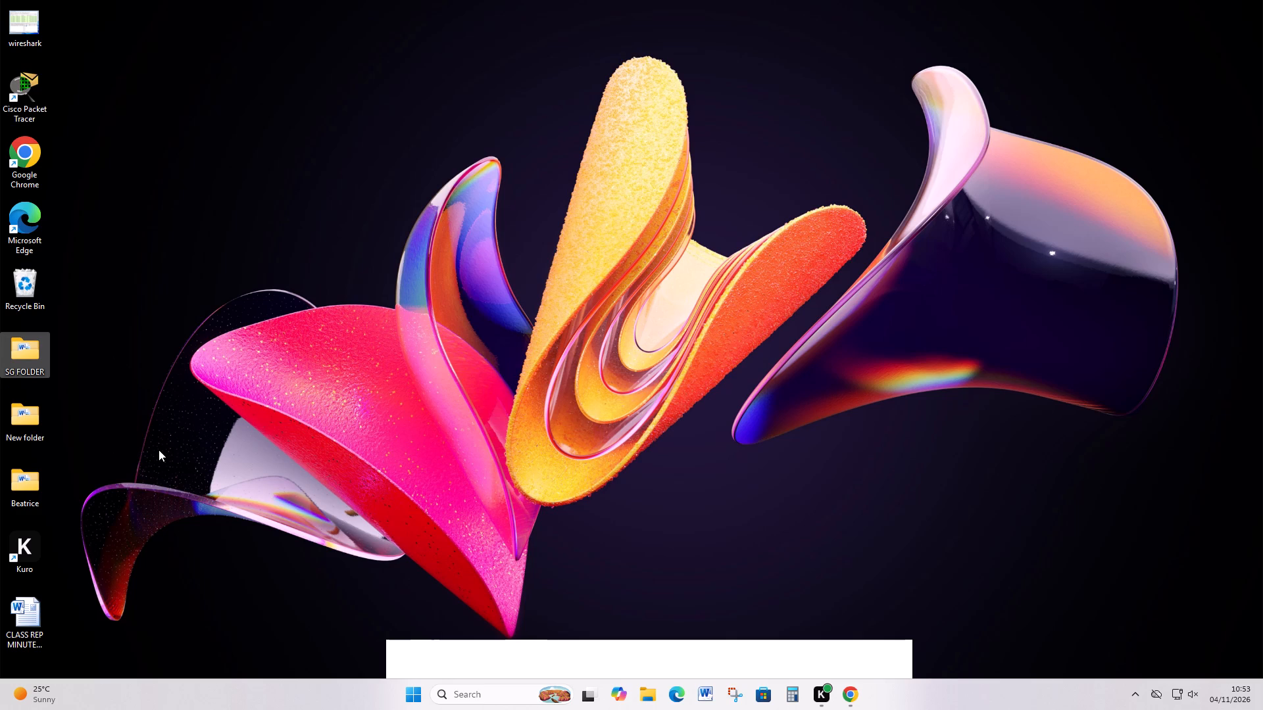
Open SG FOLDER and New folder, and move the MARKETING REPORT HELD ON 20OCT document from New folder into SG FOLDER.
{"action": "double_click", "coordinate": [29, 369]}
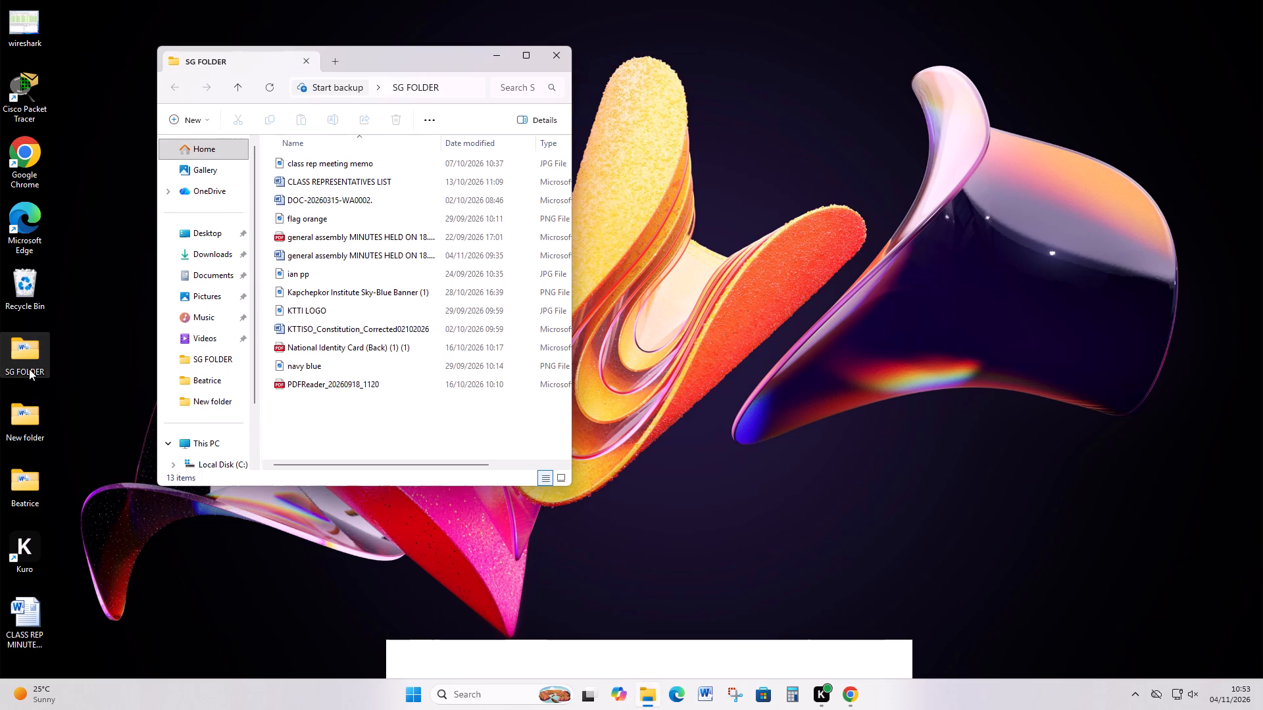
{"action": "double_click", "coordinate": [32, 431]}
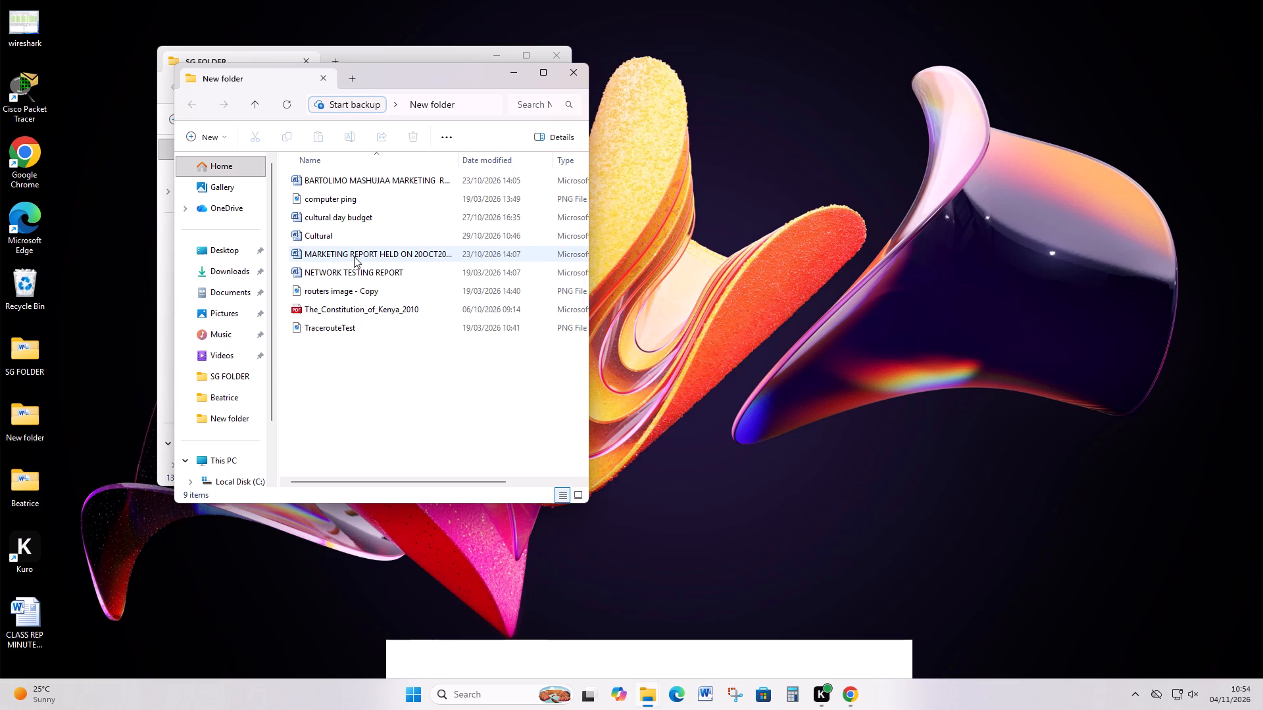
{"action": "left_click_drag", "start_coordinate": [354, 255], "coordinate": [11, 356]}
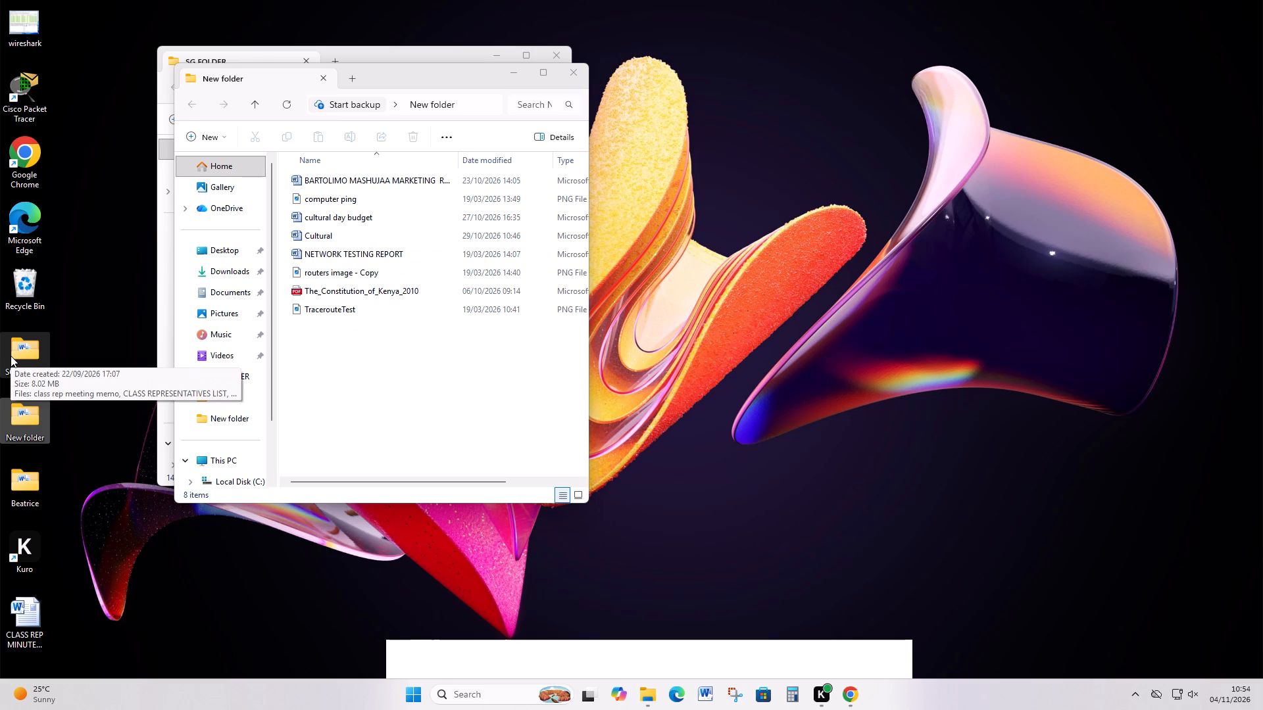
Move the Mashujaa marketing report and The_Constitution_of_Kenya_2010 PDF out of New folder onto the Desktop.
{"action": "left_click_drag", "start_coordinate": [397, 184], "coordinate": [56, 383]}
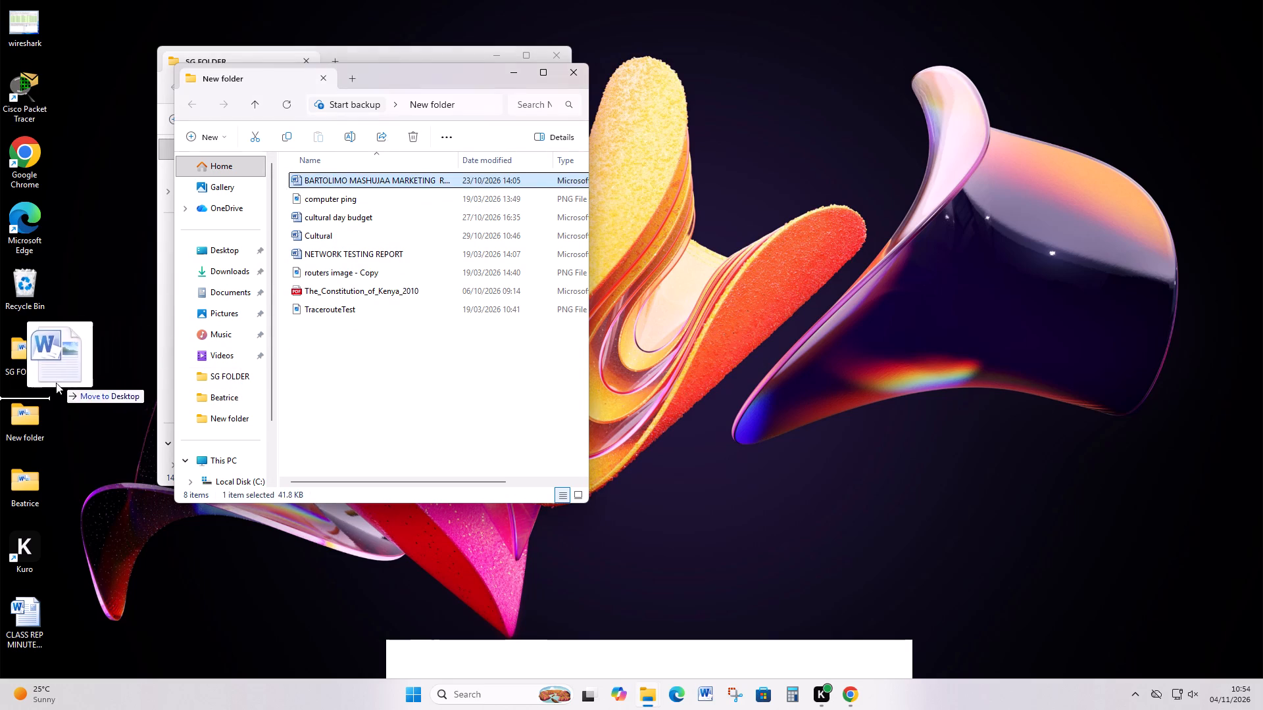
{"action": "left_click_drag", "start_coordinate": [56, 383], "coordinate": [52, 384]}
{"action": "left_click_drag", "start_coordinate": [52, 384], "coordinate": [86, 379]}
{"action": "left_click", "coordinate": [101, 409]}
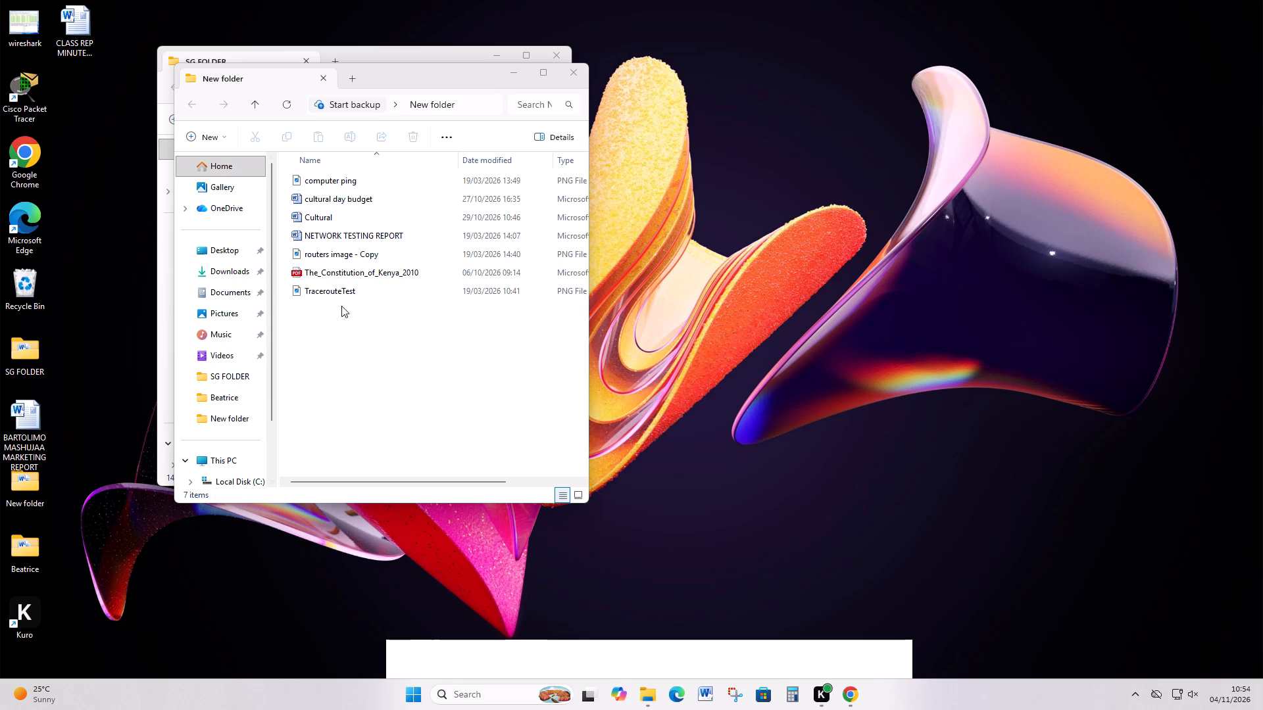
{"action": "left_click_drag", "start_coordinate": [368, 275], "coordinate": [783, 410]}
{"action": "left_click_drag", "start_coordinate": [783, 410], "coordinate": [325, 538]}
{"action": "right_click_drag", "start_coordinate": [667, 464], "coordinate": [549, 492]}
{"action": "left_click_drag", "start_coordinate": [304, 541], "coordinate": [147, 556]}
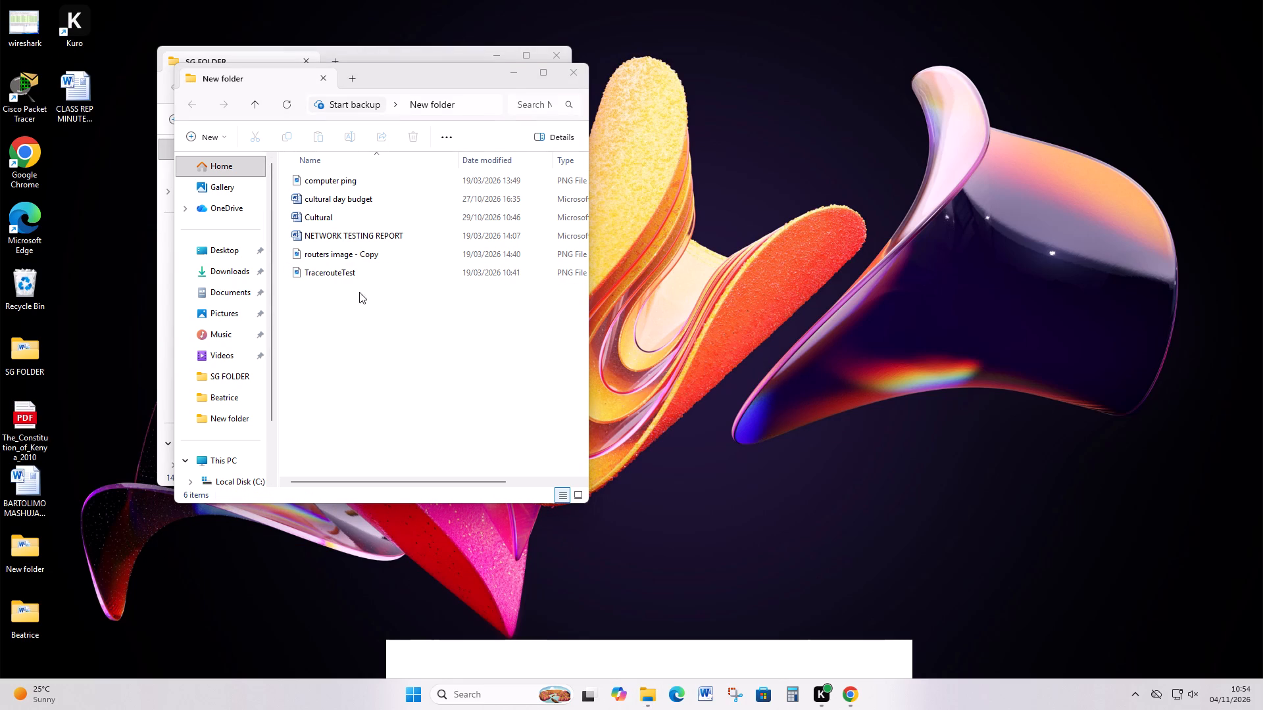
Move the cultural day budget and Cultural documents from New folder onto the Desktop, and close New folder.
{"action": "left_click_drag", "start_coordinate": [375, 199], "coordinate": [551, 552]}
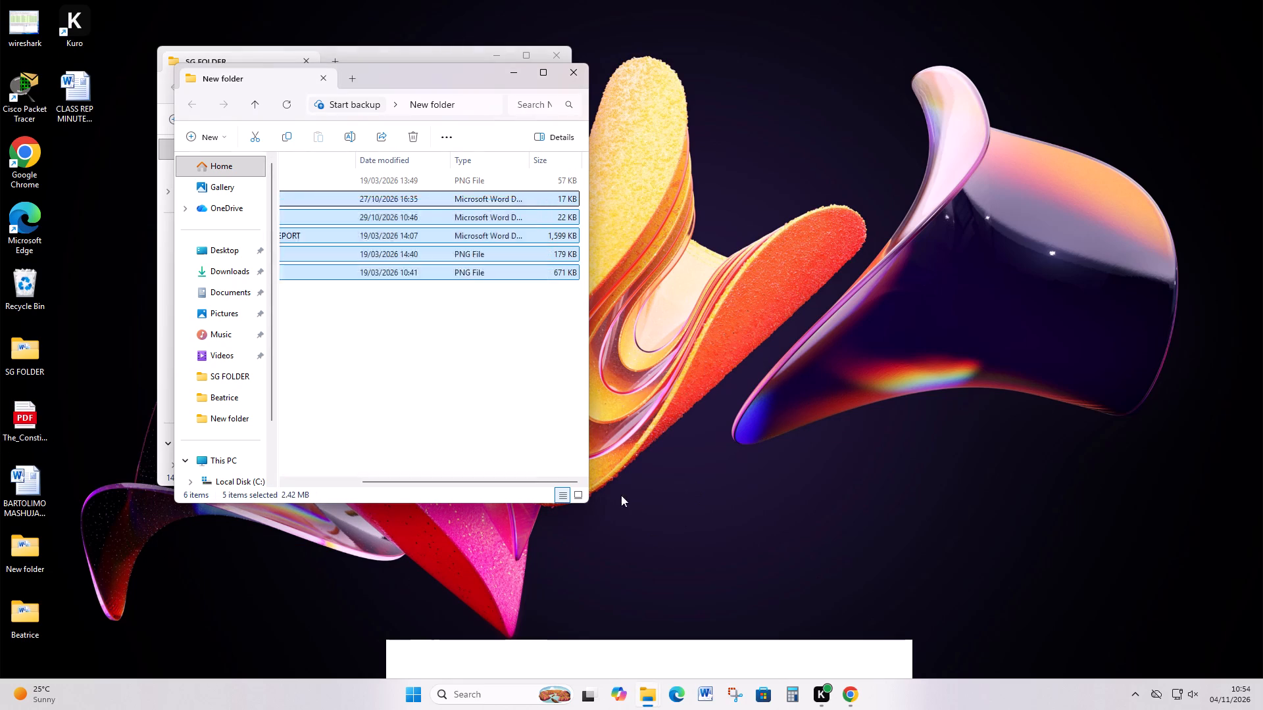
{"action": "left_click", "coordinate": [732, 470]}
{"action": "left_click_drag", "start_coordinate": [677, 362], "coordinate": [668, 349]}
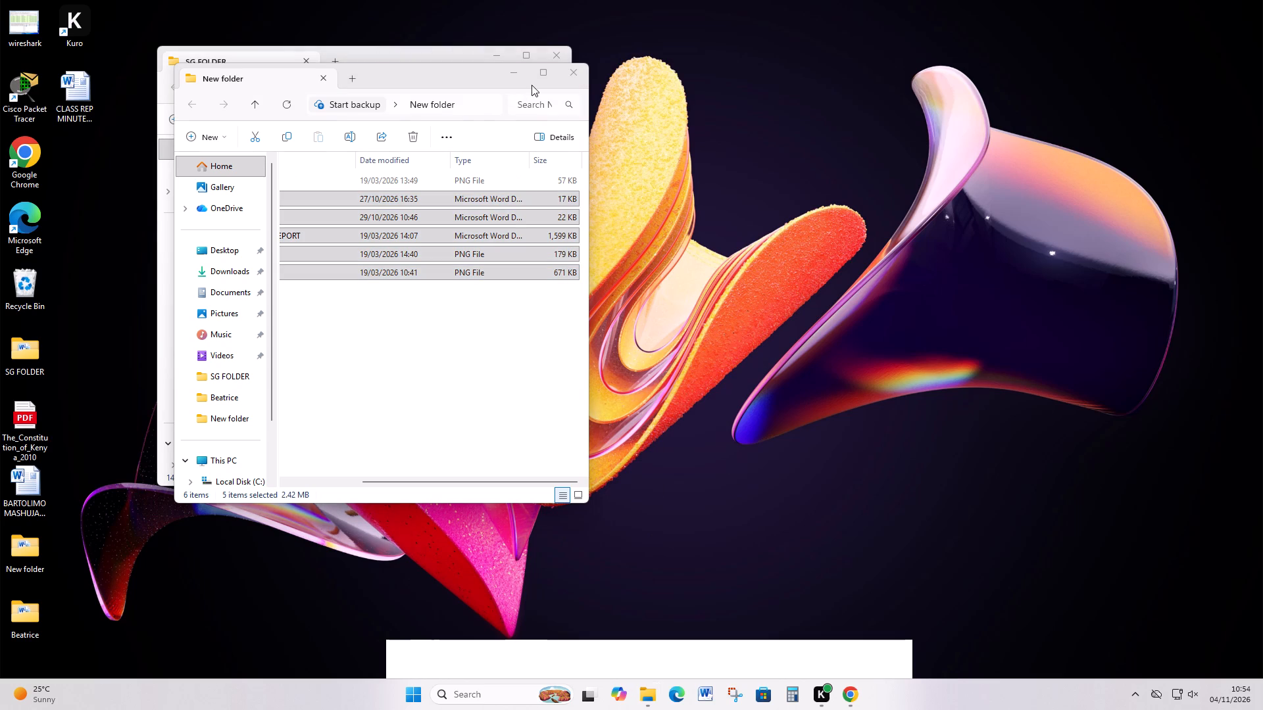
{"action": "left_click_drag", "start_coordinate": [676, 151], "coordinate": [666, 151]}
{"action": "left_click", "coordinate": [421, 205]}
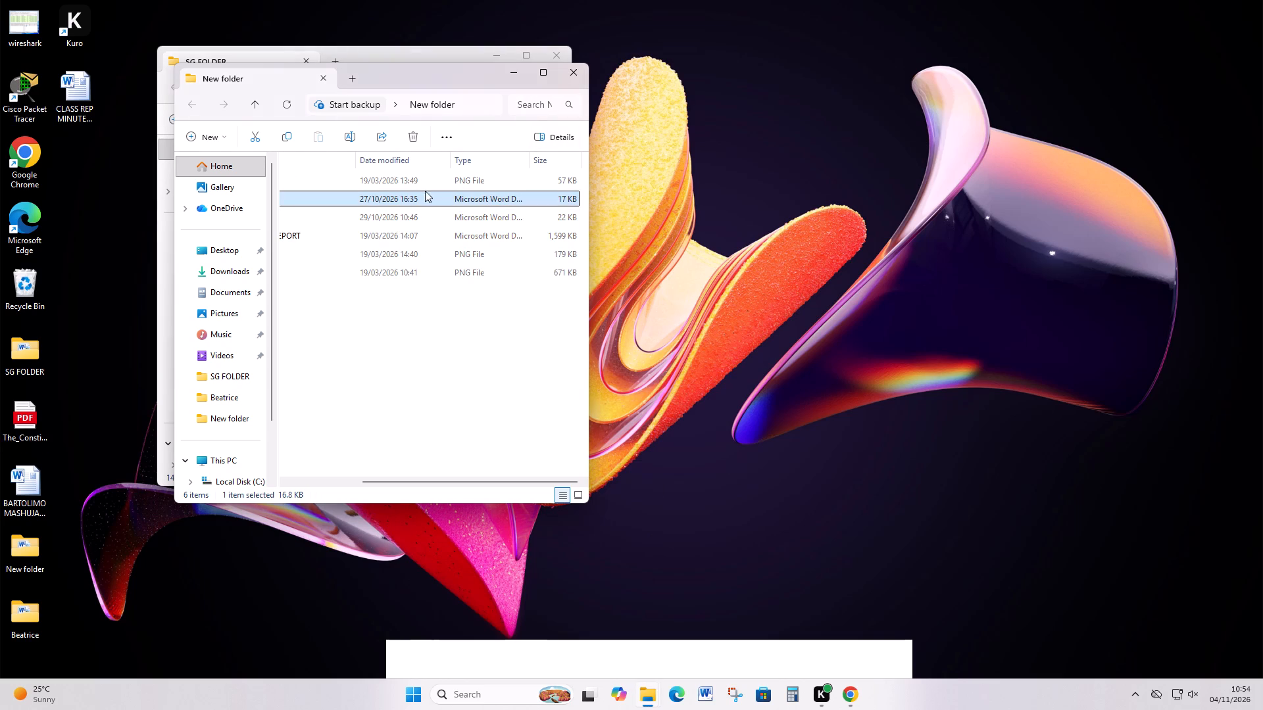
{"action": "left_click", "coordinate": [429, 183]}
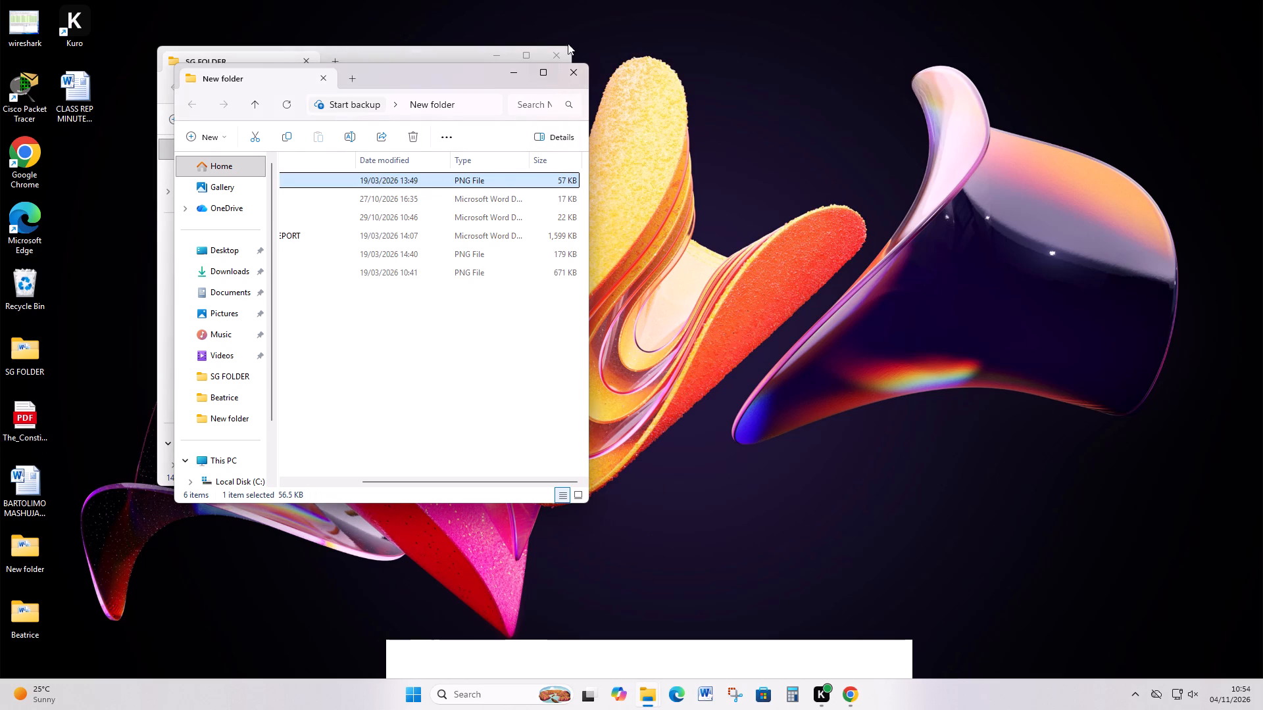
{"action": "left_click_drag", "start_coordinate": [463, 82], "coordinate": [585, 101]}
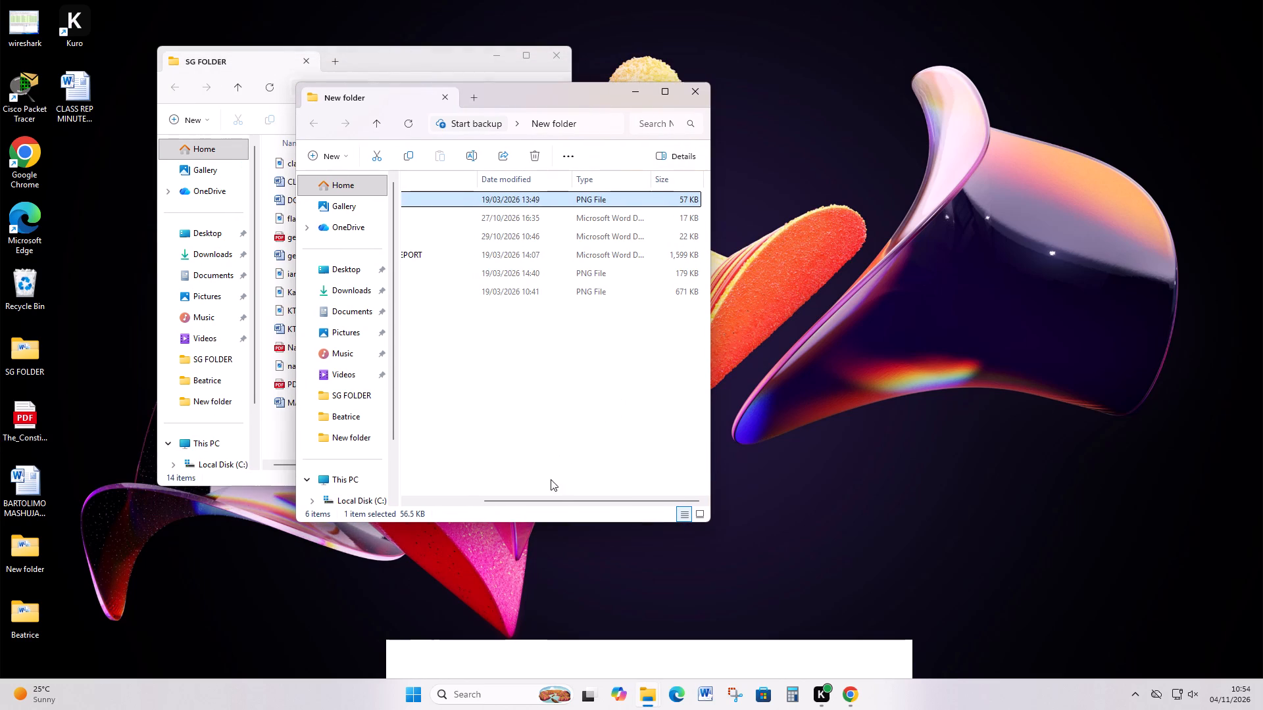
{"action": "left_click_drag", "start_coordinate": [545, 504], "coordinate": [396, 501]}
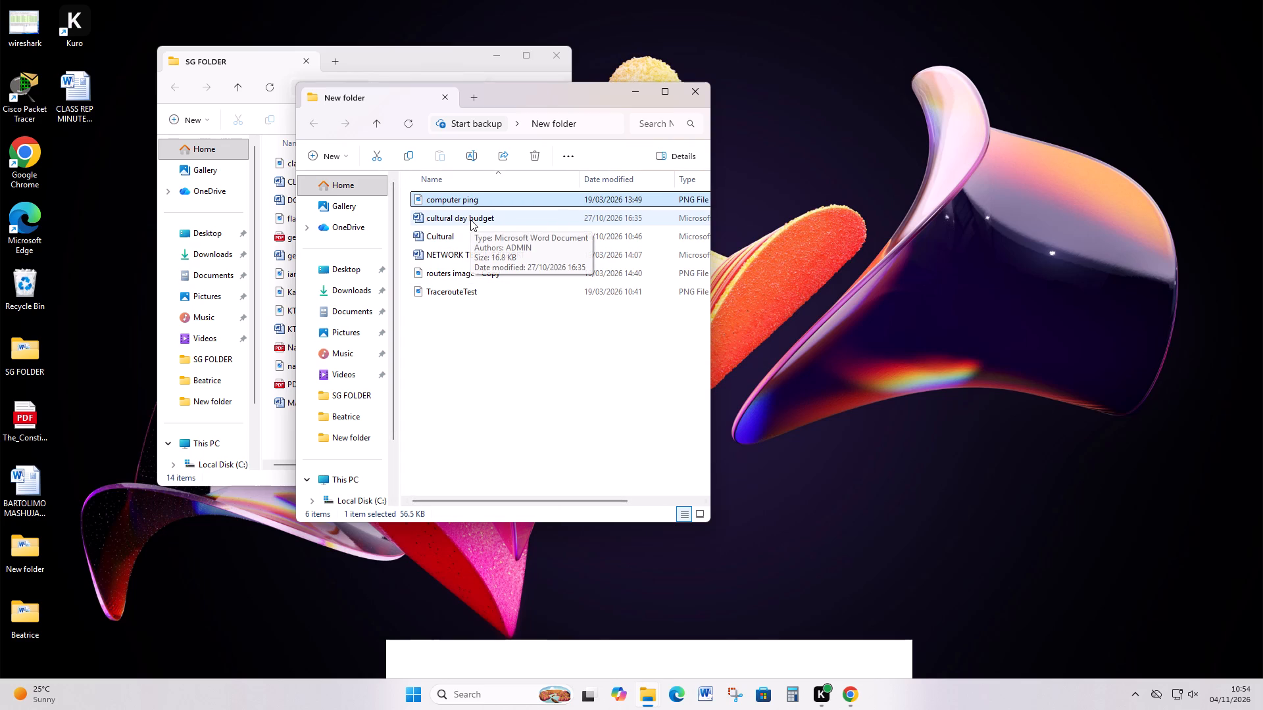
{"action": "left_click_drag", "start_coordinate": [470, 220], "coordinate": [908, 181]}
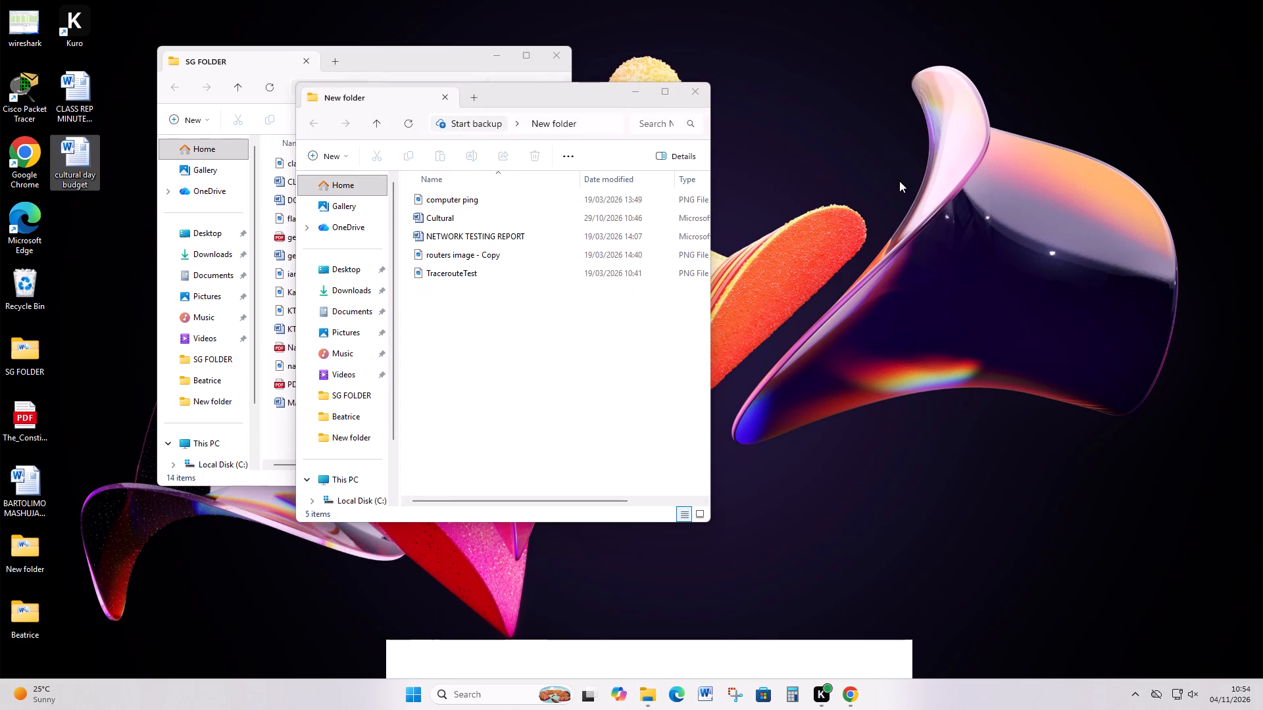
{"action": "left_click_drag", "start_coordinate": [440, 218], "coordinate": [554, 229]}
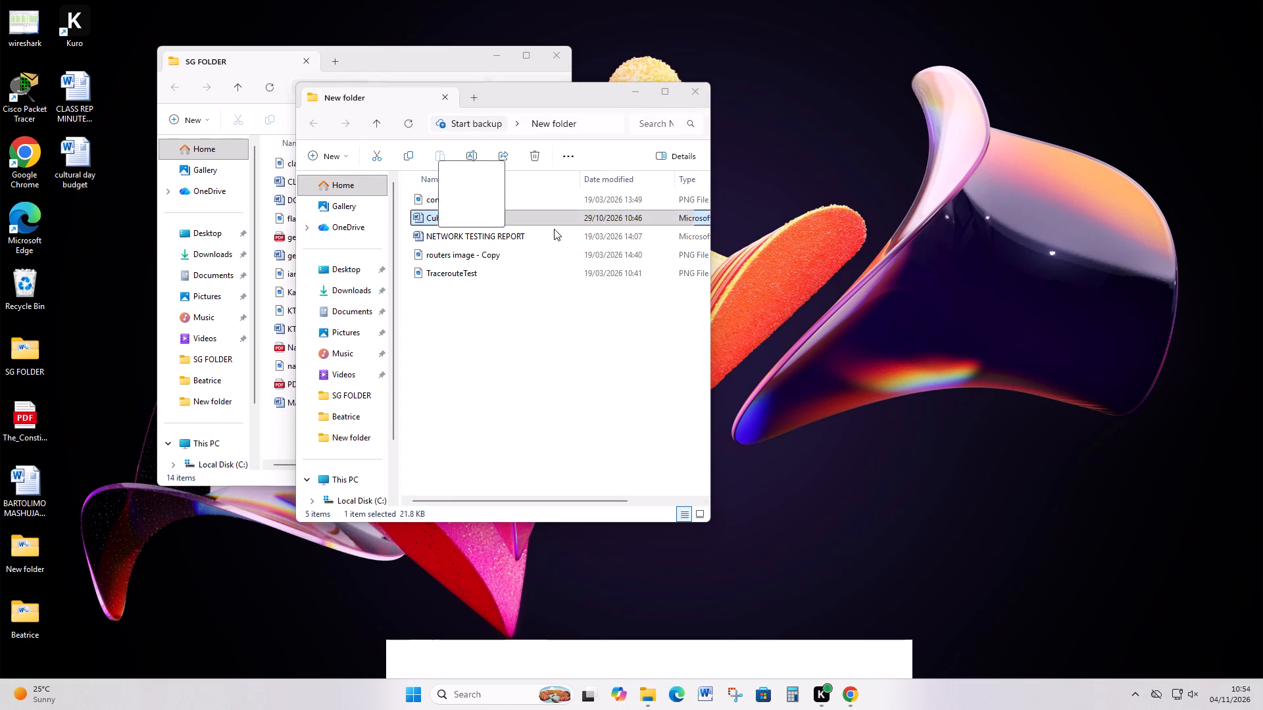
{"action": "left_click_drag", "start_coordinate": [554, 229], "coordinate": [999, 270]}
{"action": "left_click", "coordinate": [698, 91]}
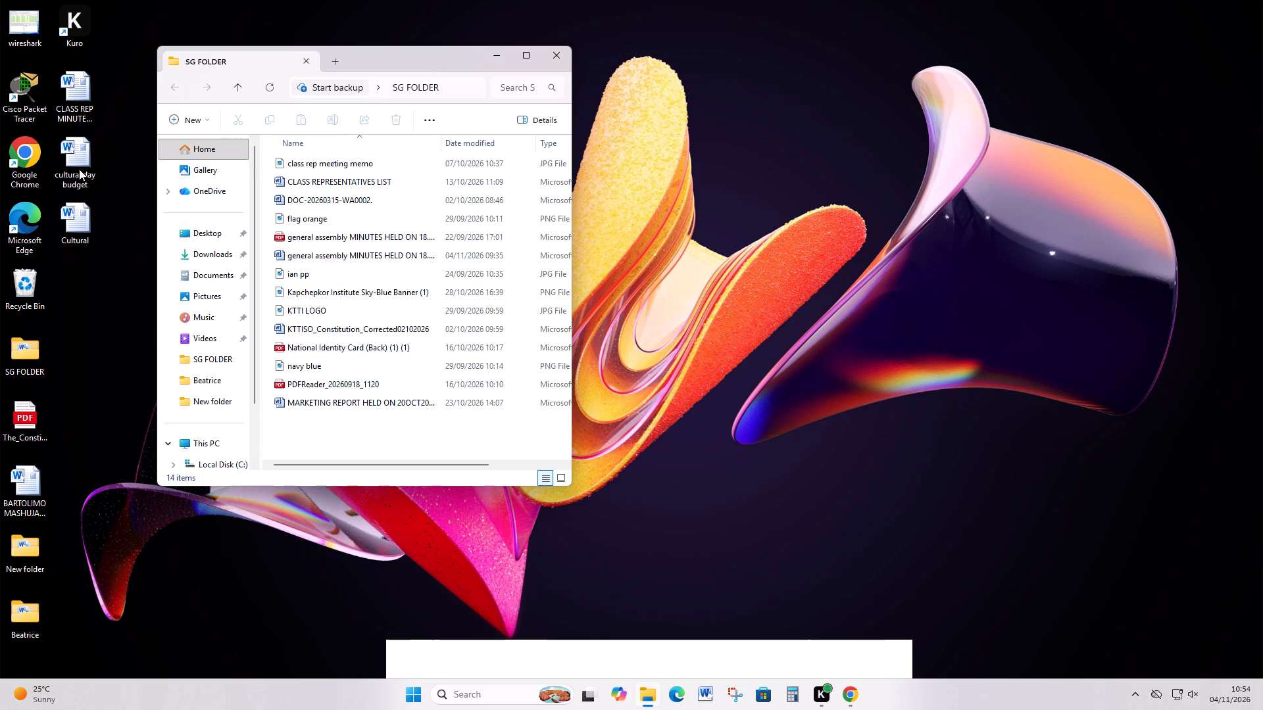
Move the cultural day budget and Cultural documents from the Desktop into SG FOLDER.
{"action": "left_click_drag", "start_coordinate": [76, 169], "coordinate": [501, 258]}
{"action": "left_click", "coordinate": [733, 277]}
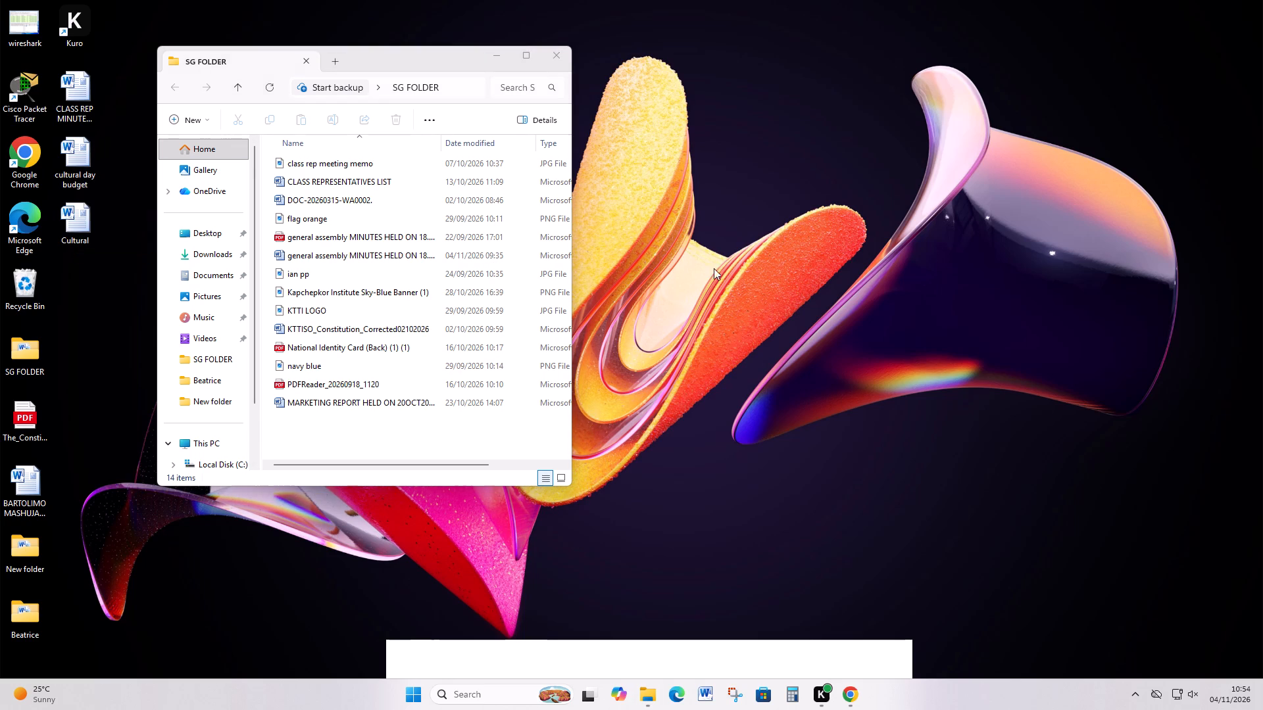
{"action": "left_click_drag", "start_coordinate": [82, 162], "coordinate": [353, 211]}
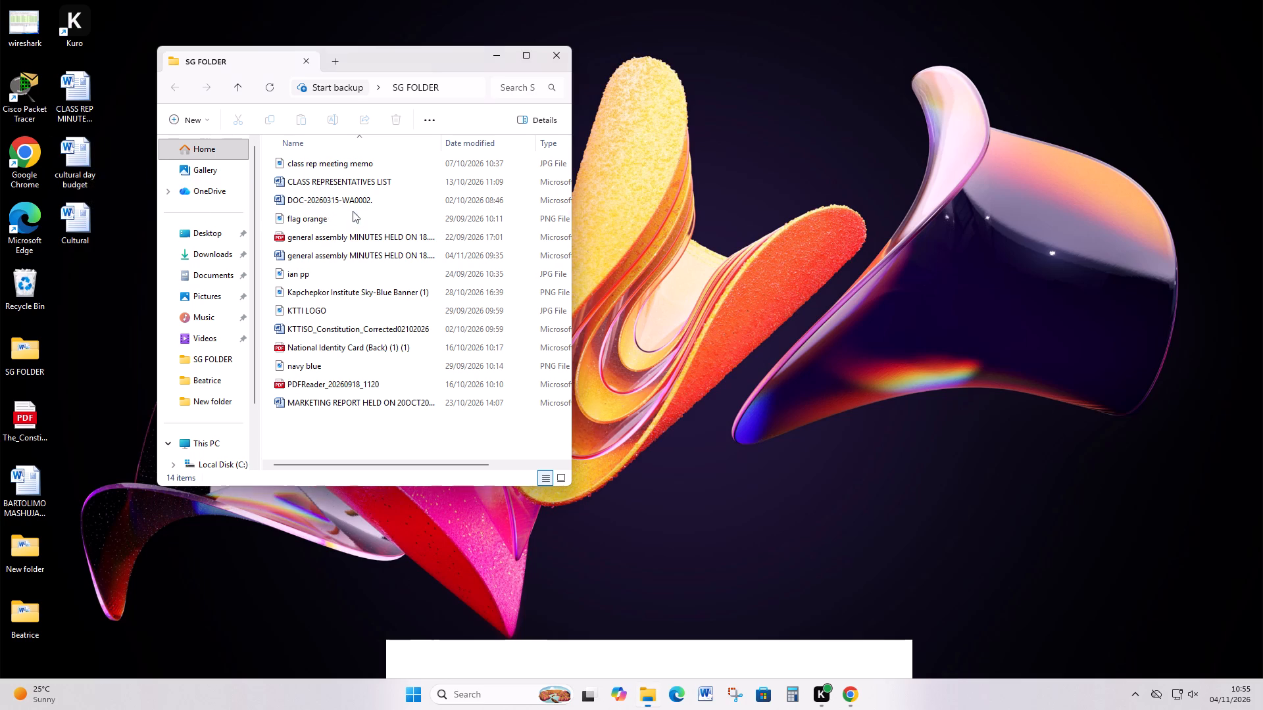
{"action": "left_click_drag", "start_coordinate": [68, 159], "coordinate": [353, 202]}
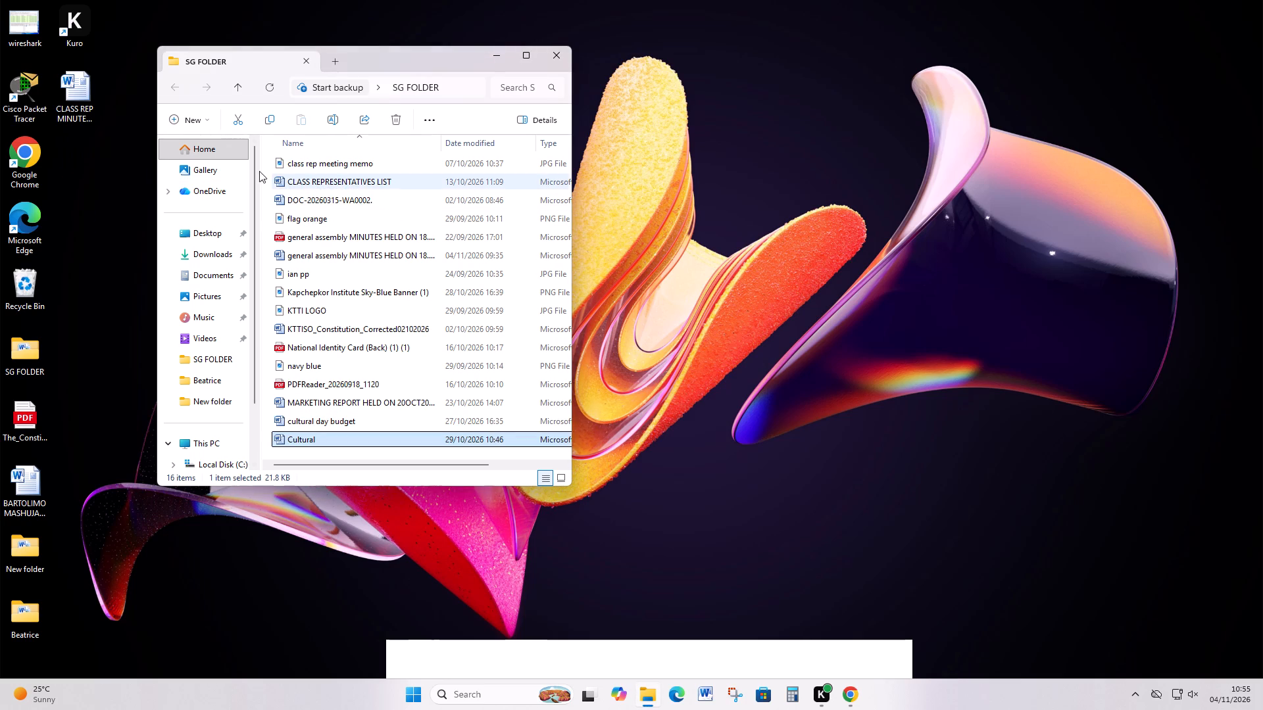
Move CLASS REP MINUTES HELD ON 08102026, the Mashujaa marketing report and The_Constitution_of_Kenya_2010 PDF from the Desktop into SG FOLDER.
{"action": "left_click_drag", "start_coordinate": [86, 93], "coordinate": [437, 268]}
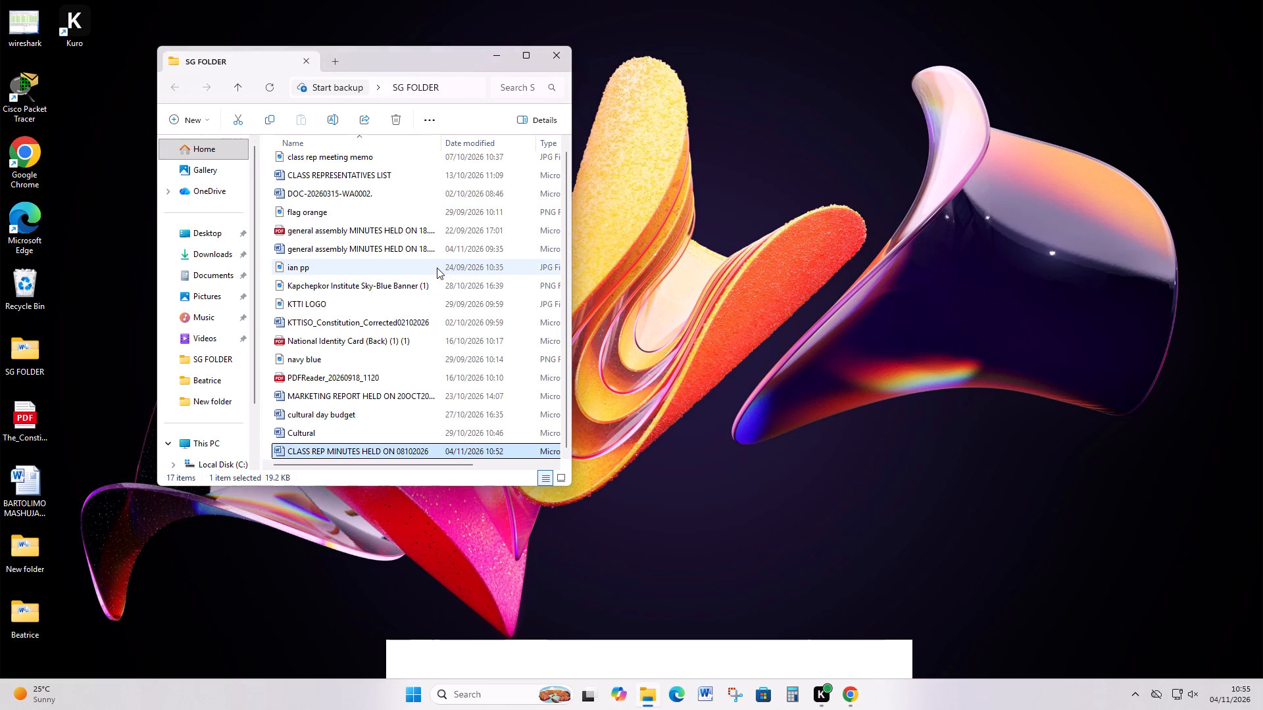
{"action": "left_click_drag", "start_coordinate": [27, 483], "coordinate": [399, 386]}
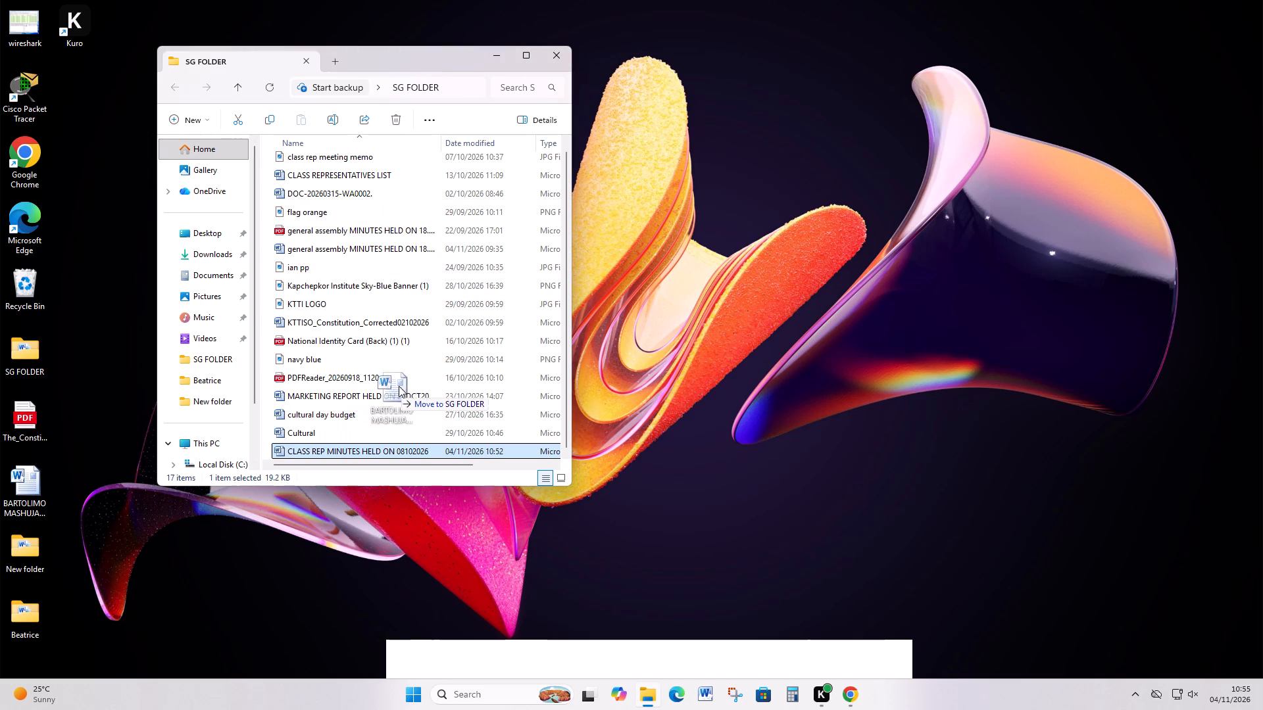
{"action": "left_click_drag", "start_coordinate": [399, 386], "coordinate": [413, 369]}
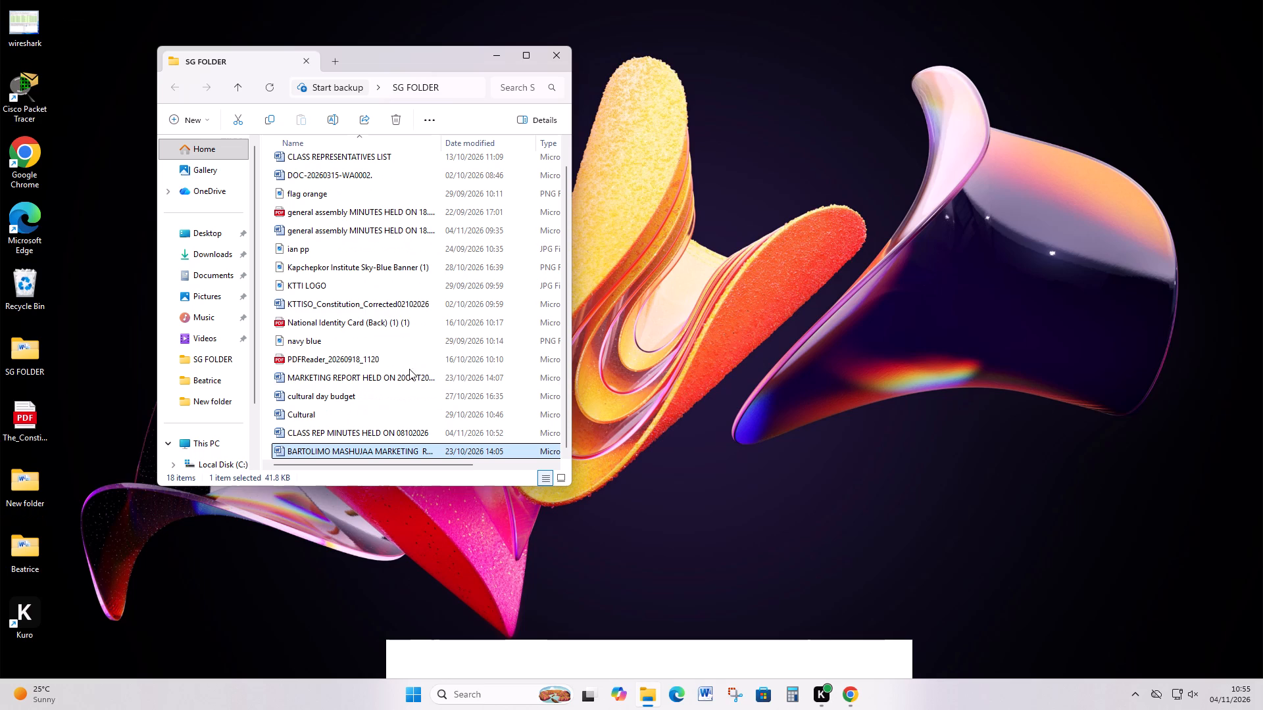
{"action": "double_click", "coordinate": [23, 496]}
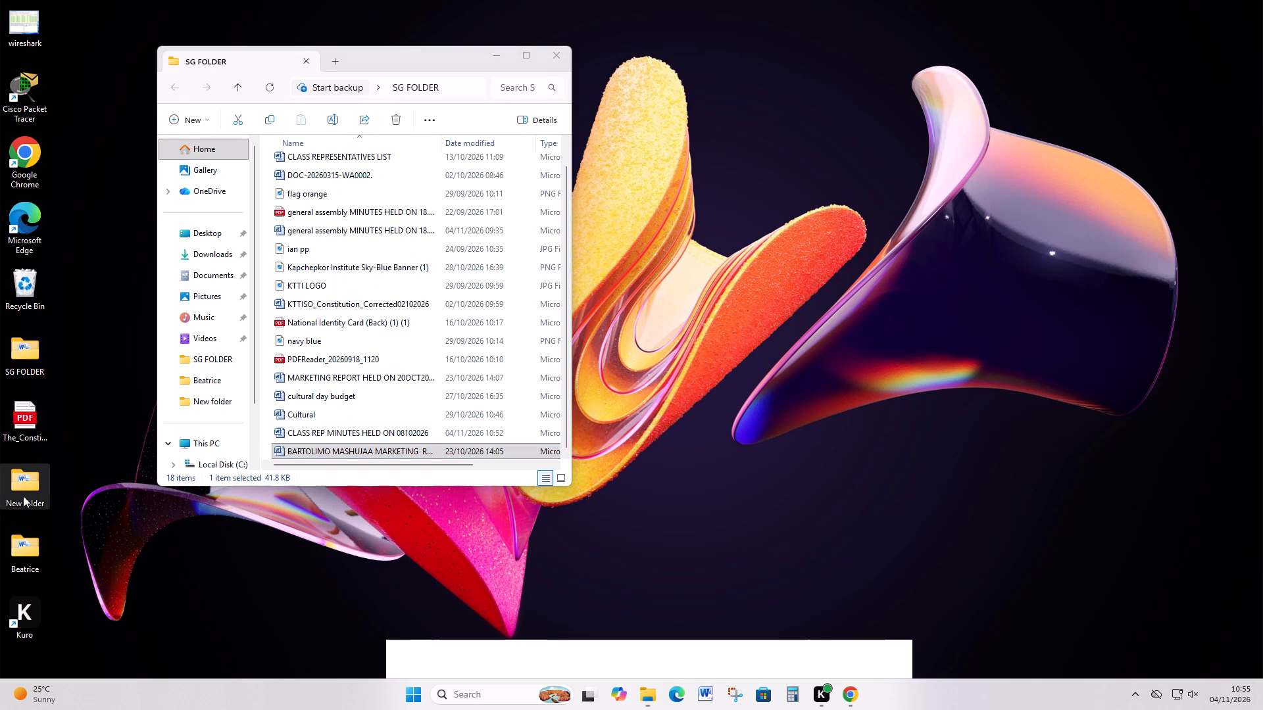
{"action": "left_click", "coordinate": [699, 91]}
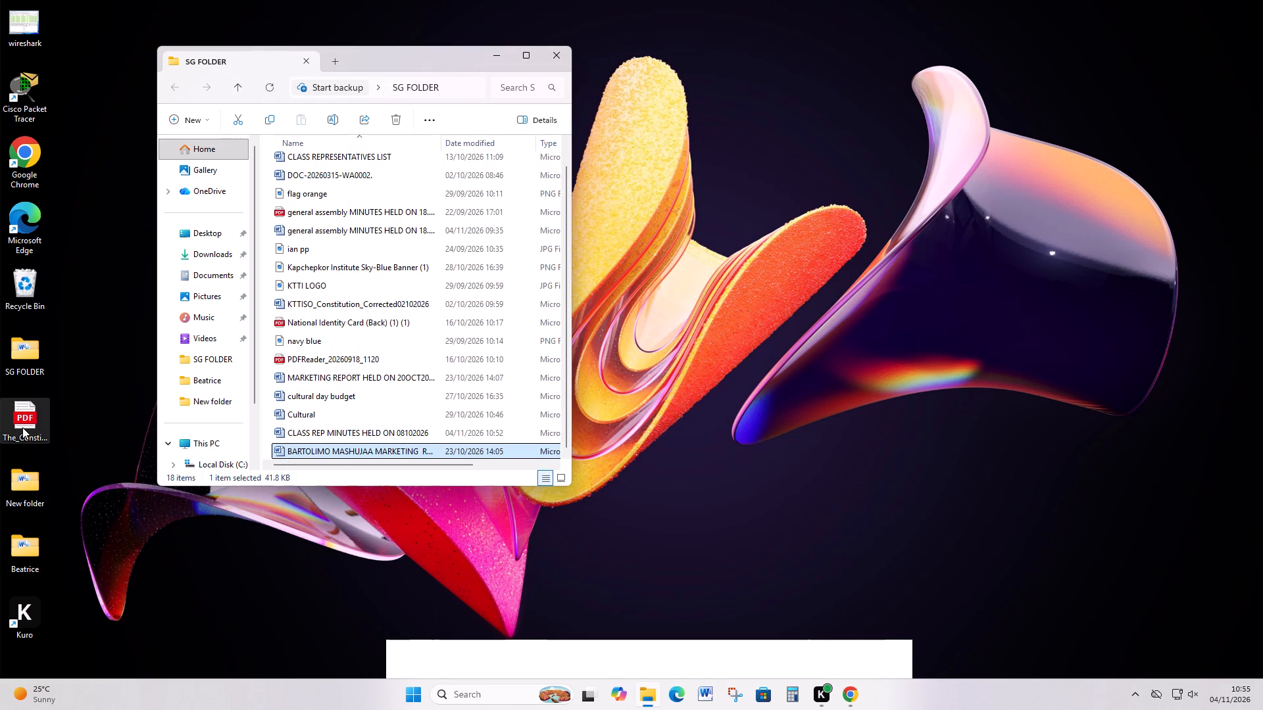
{"action": "left_click_drag", "start_coordinate": [17, 427], "coordinate": [344, 331]}
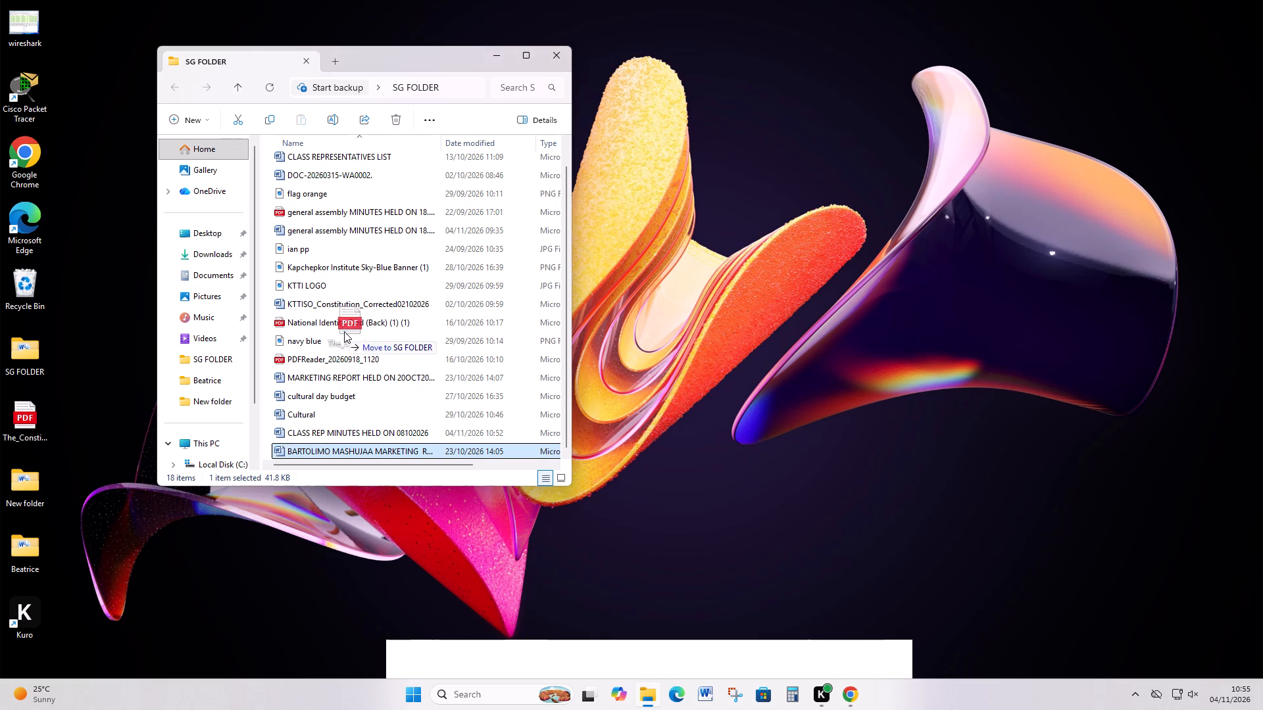
{"action": "left_click_drag", "start_coordinate": [344, 331], "coordinate": [353, 327]}
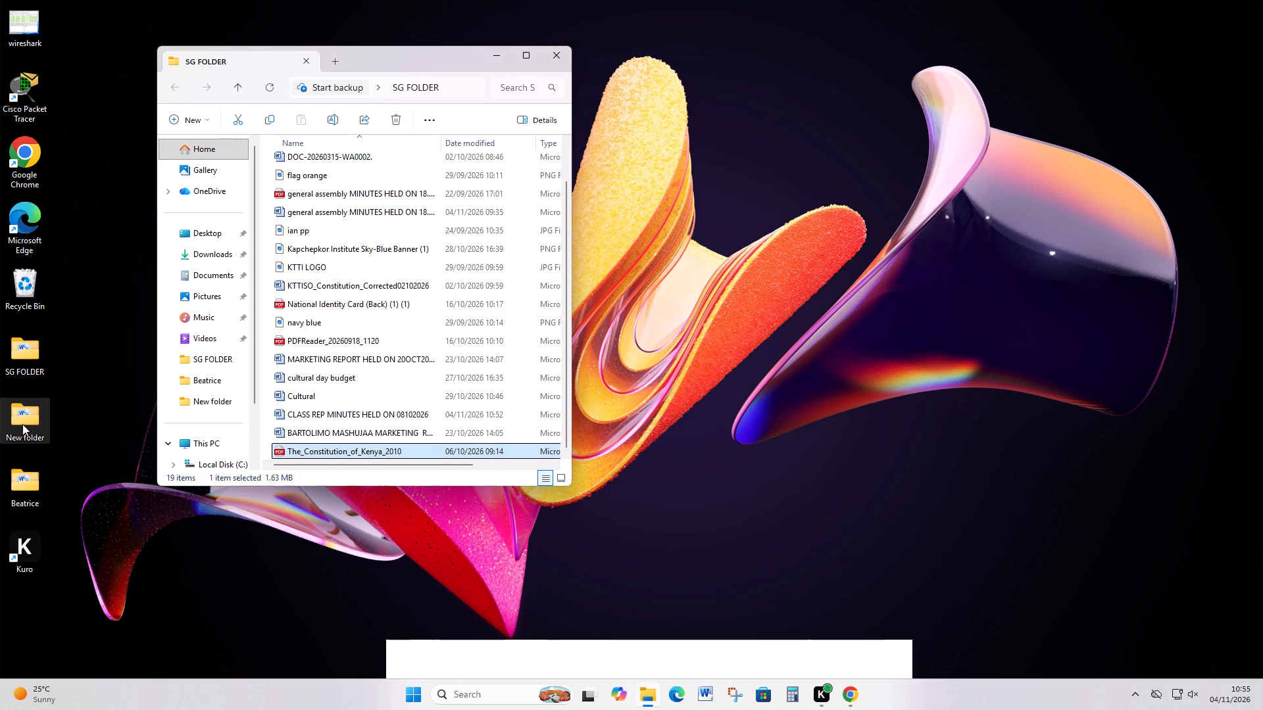
Check which files remain in New folder, and close it.
{"action": "double_click", "coordinate": [22, 424]}
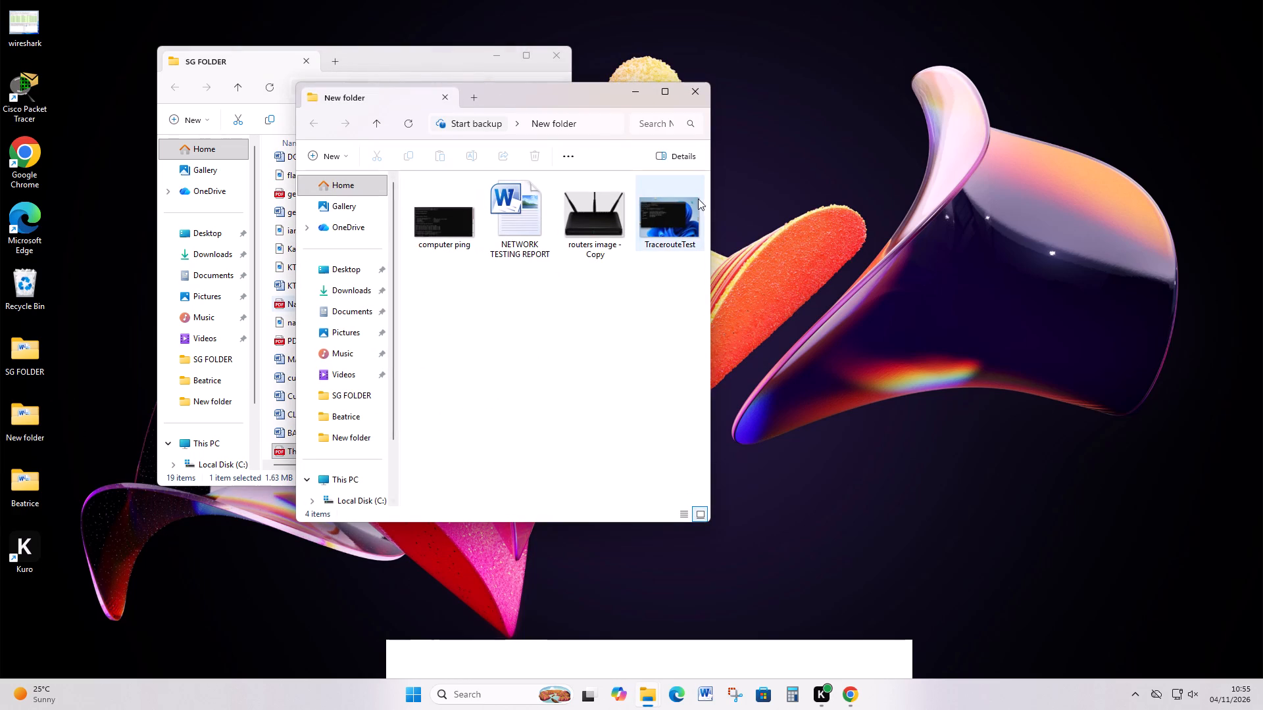
{"action": "left_click_drag", "start_coordinate": [712, 278], "coordinate": [921, 272]}
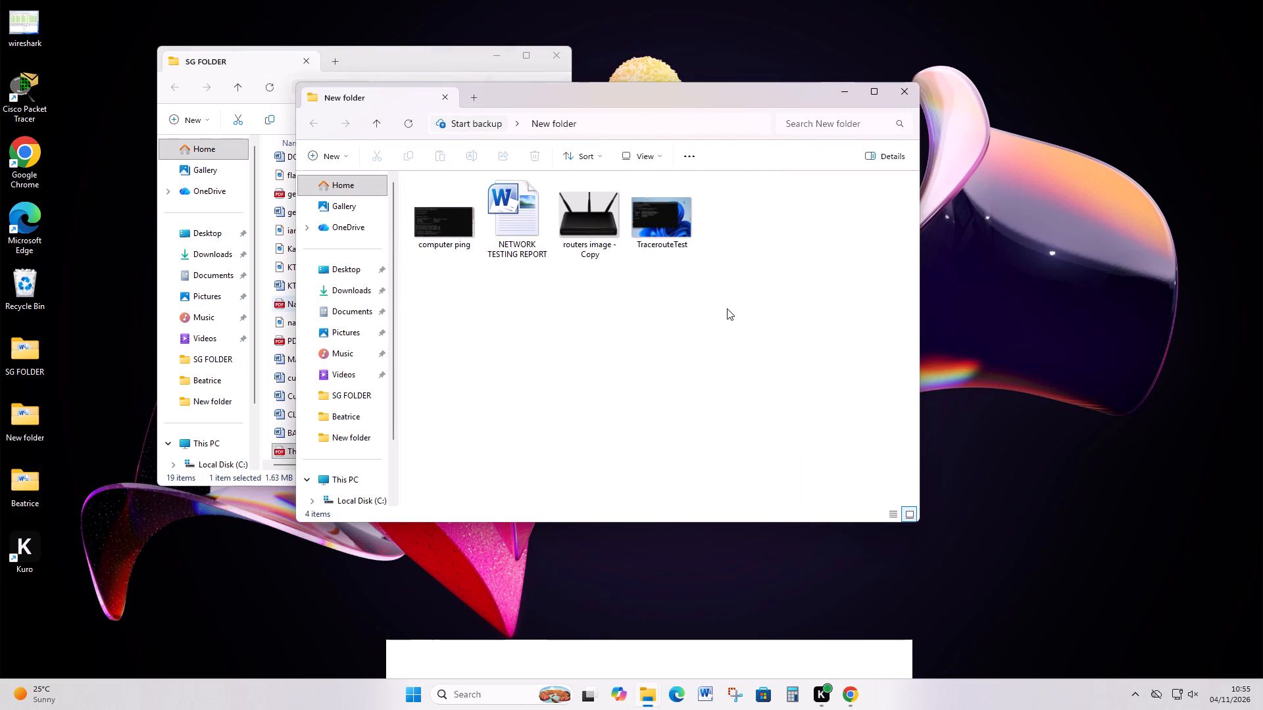
{"action": "left_click", "coordinate": [906, 89]}
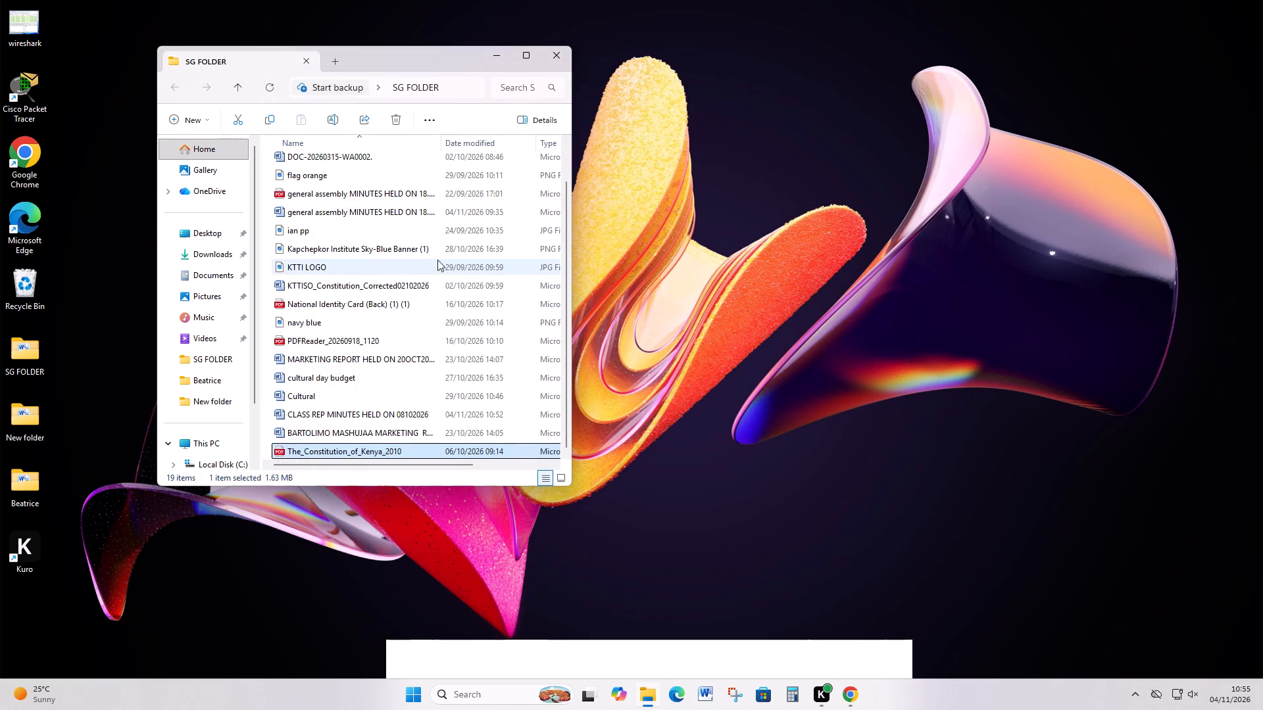
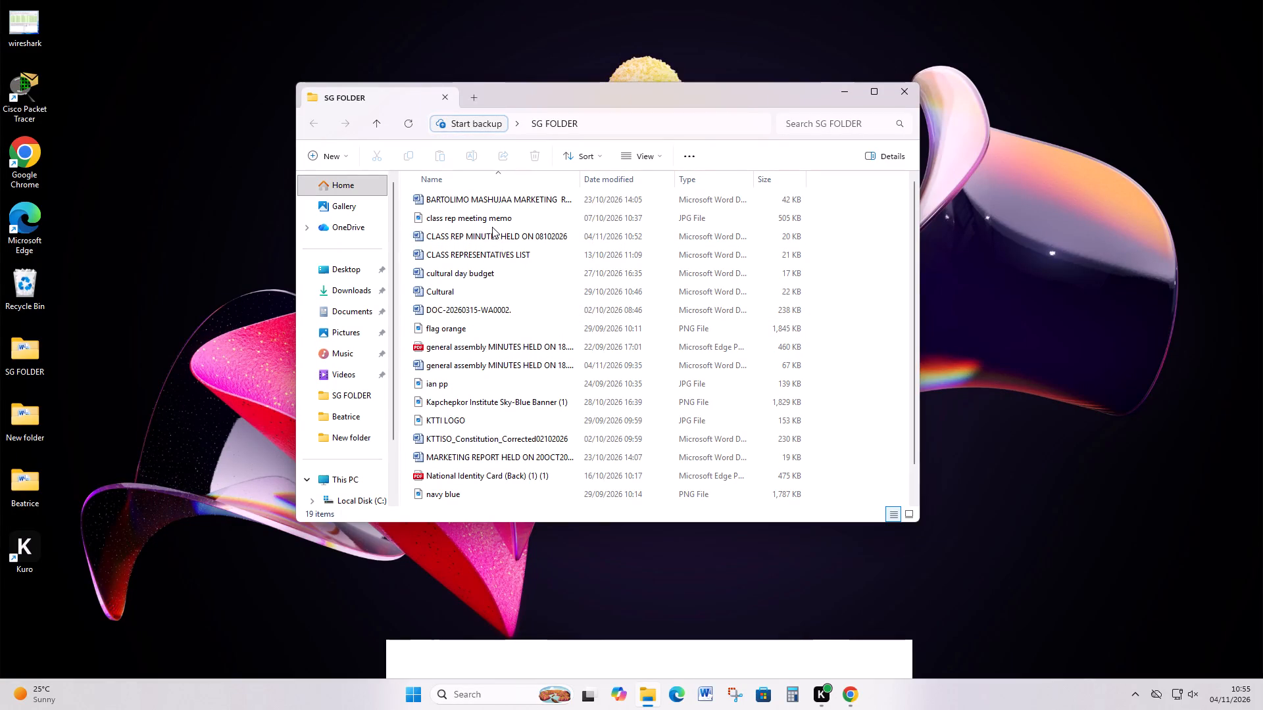
Open the class rep meeting memo image from SG FOLDER to check its contents, and close it.
{"action": "double_click", "coordinate": [492, 224]}
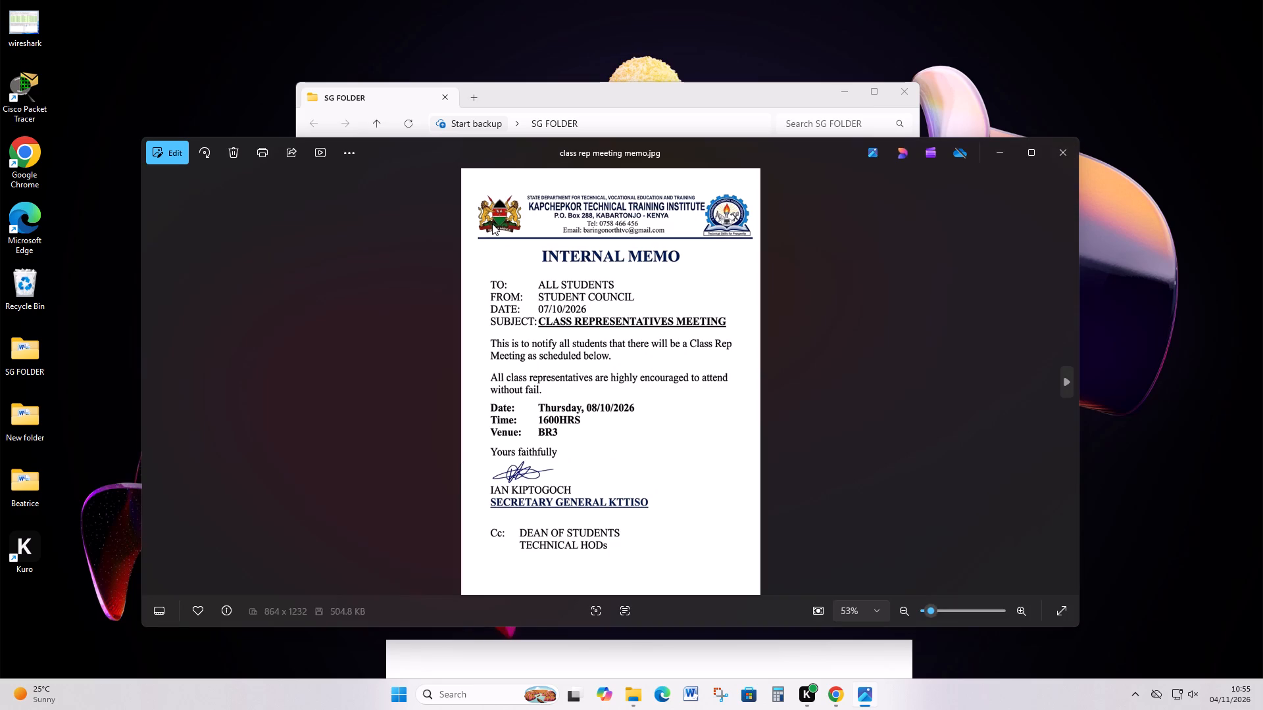
{"action": "left_click", "coordinate": [1058, 149]}
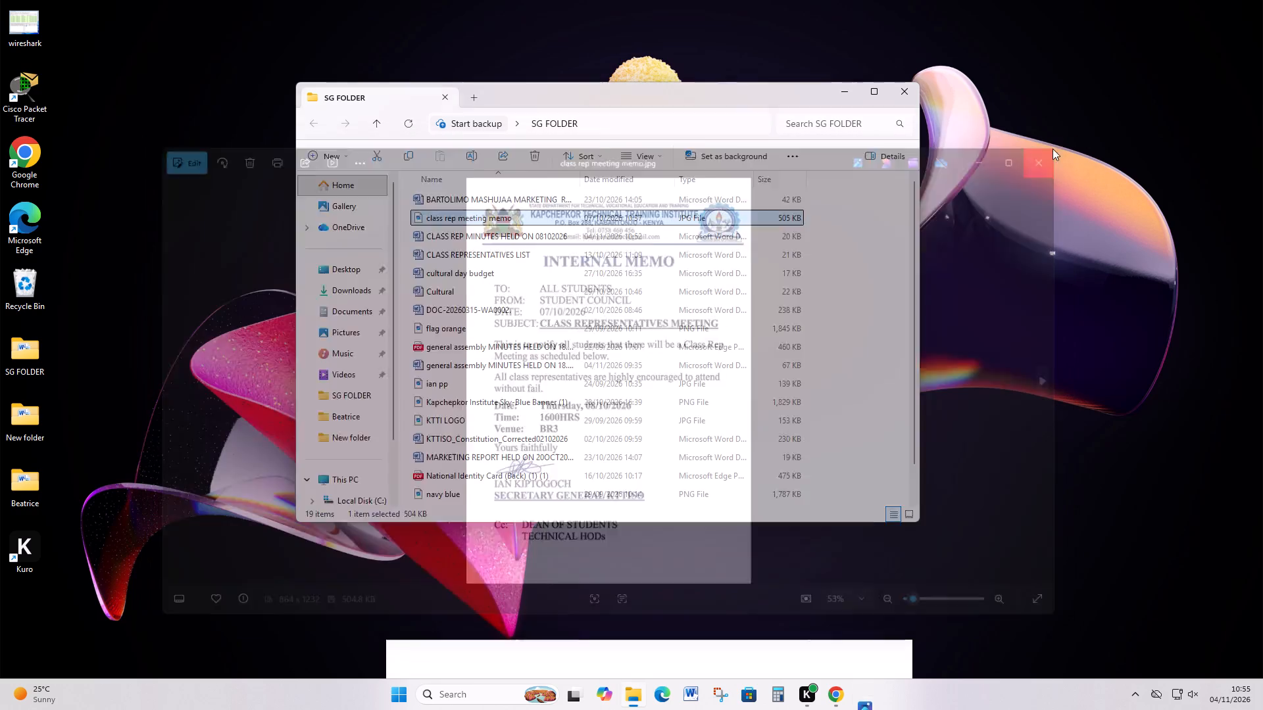
Open the cultural day budget document from SG FOLDER to check its contents, and close it.
{"action": "double_click", "coordinate": [476, 276]}
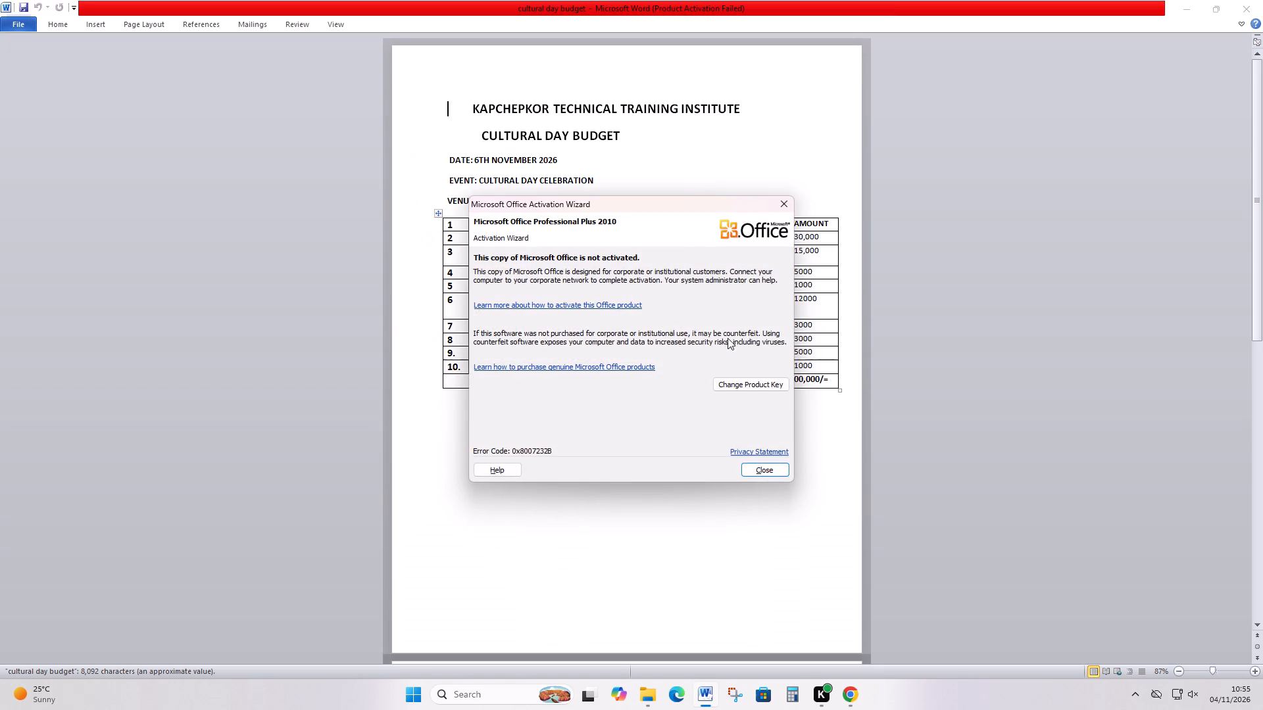
{"action": "left_click", "coordinate": [777, 202]}
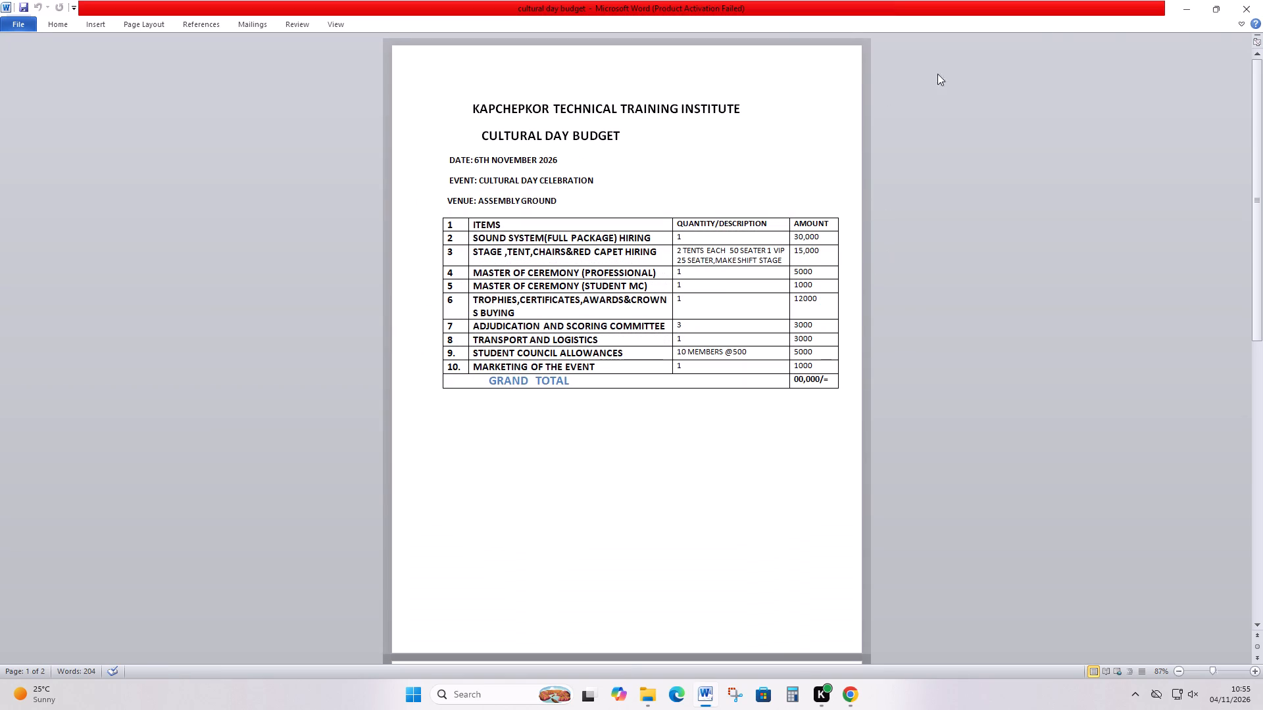
{"action": "left_click", "coordinate": [1243, 9]}
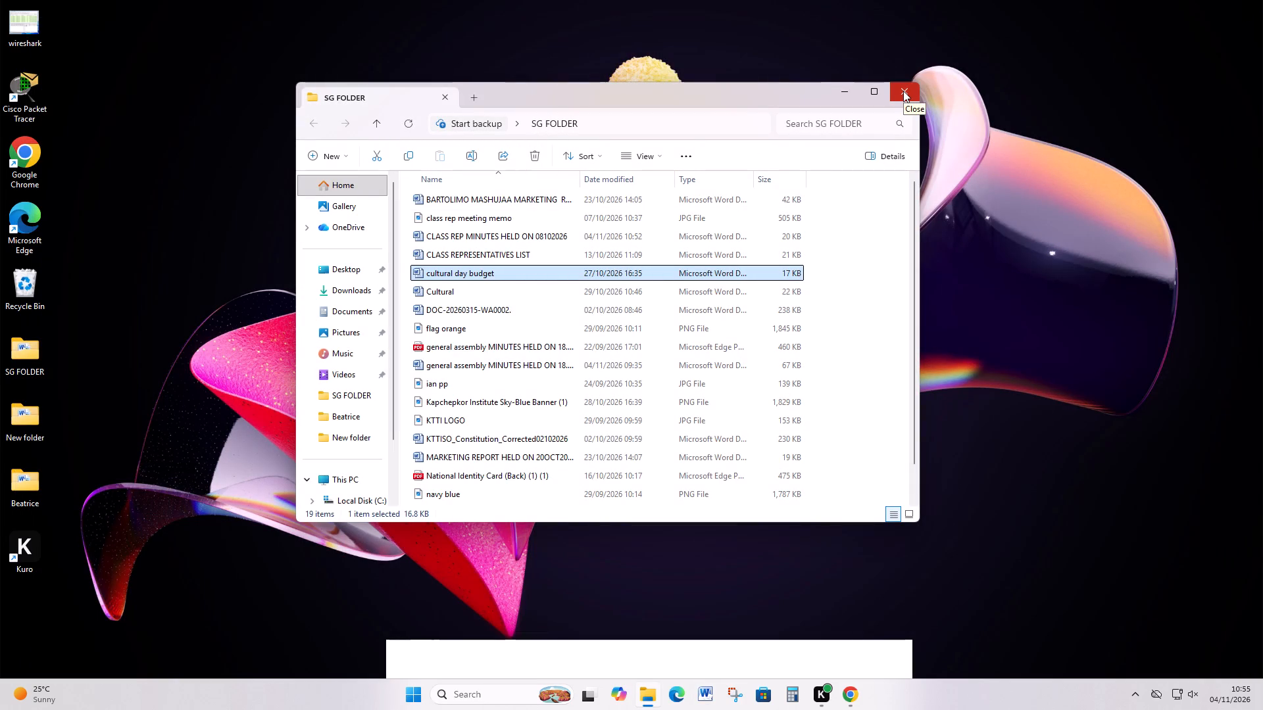
Open the Cultural document from SG FOLDER, enable editing, review its budget table through to the total row, and close it.
{"action": "double_click", "coordinate": [476, 291]}
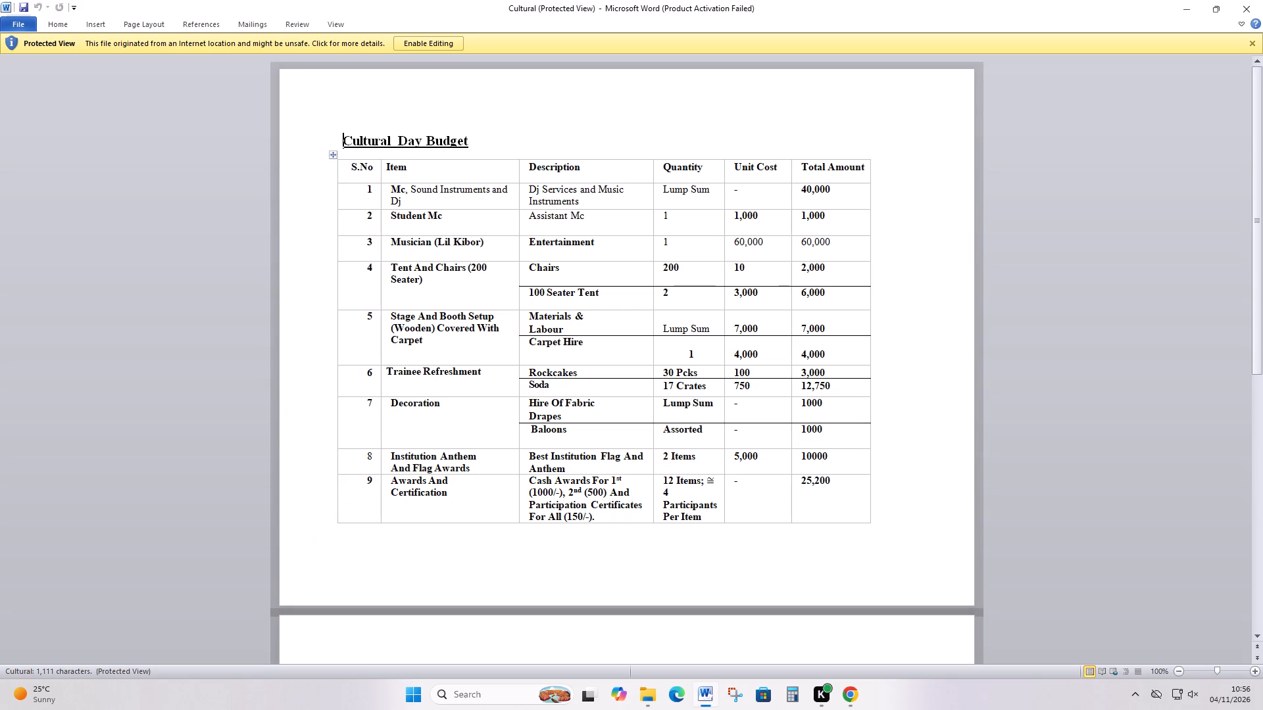
{"action": "left_click", "coordinate": [779, 205]}
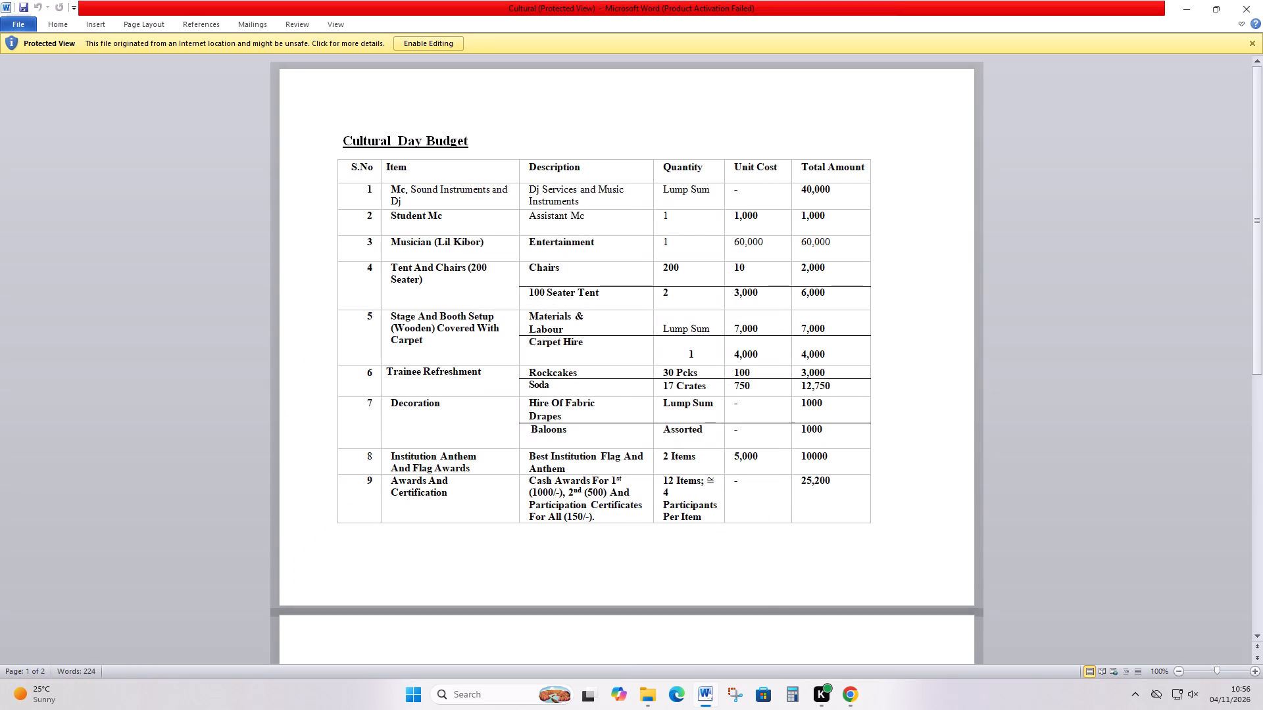
{"action": "left_click", "coordinate": [431, 39]}
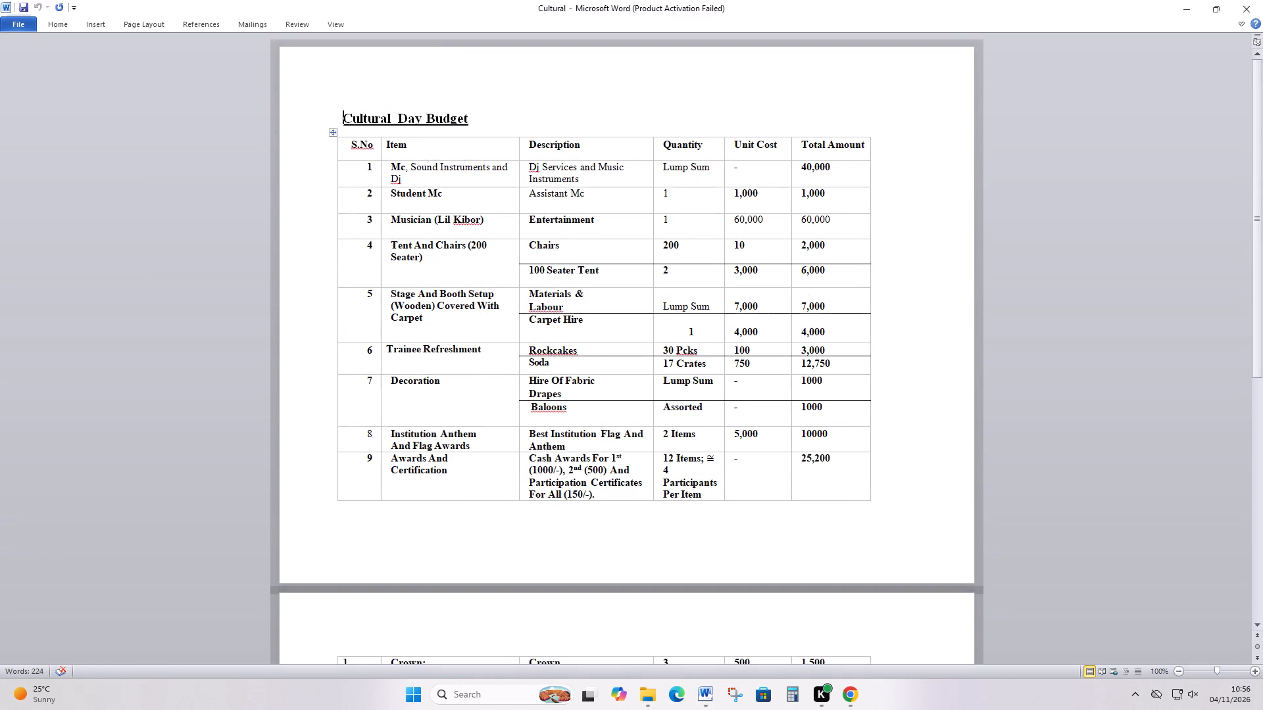
{"action": "scroll", "coordinate": [603, 334], "scroll_direction": "down", "scroll_amount": 7}
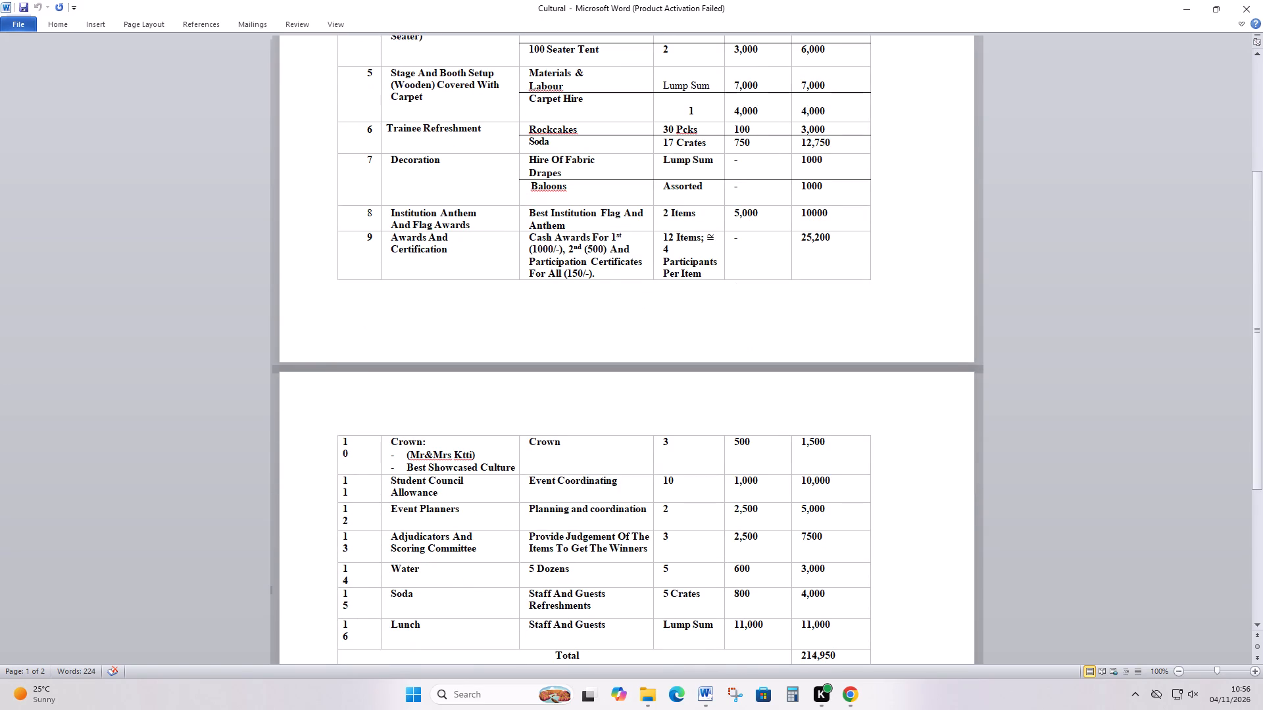
{"action": "scroll", "coordinate": [574, 337], "scroll_direction": "down", "scroll_amount": 8}
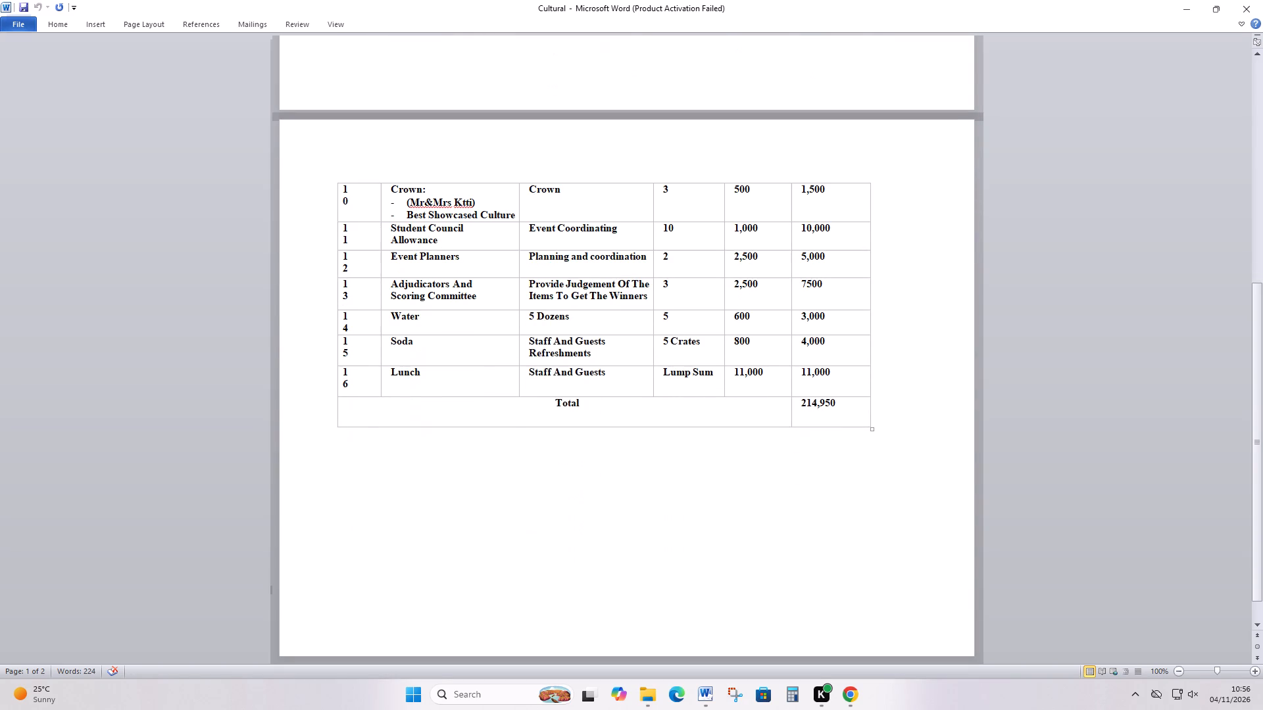
{"action": "scroll", "coordinate": [570, 338], "scroll_direction": "down", "scroll_amount": 1}
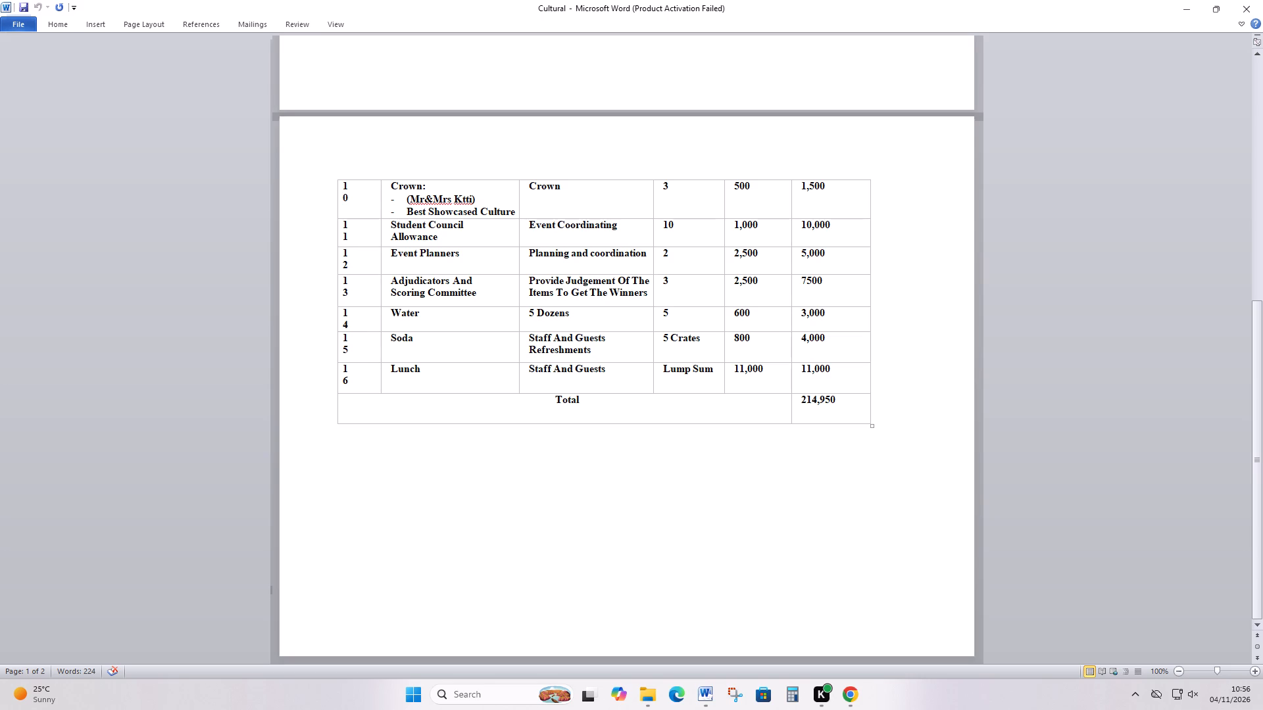
{"action": "left_click", "coordinate": [1247, 7]}
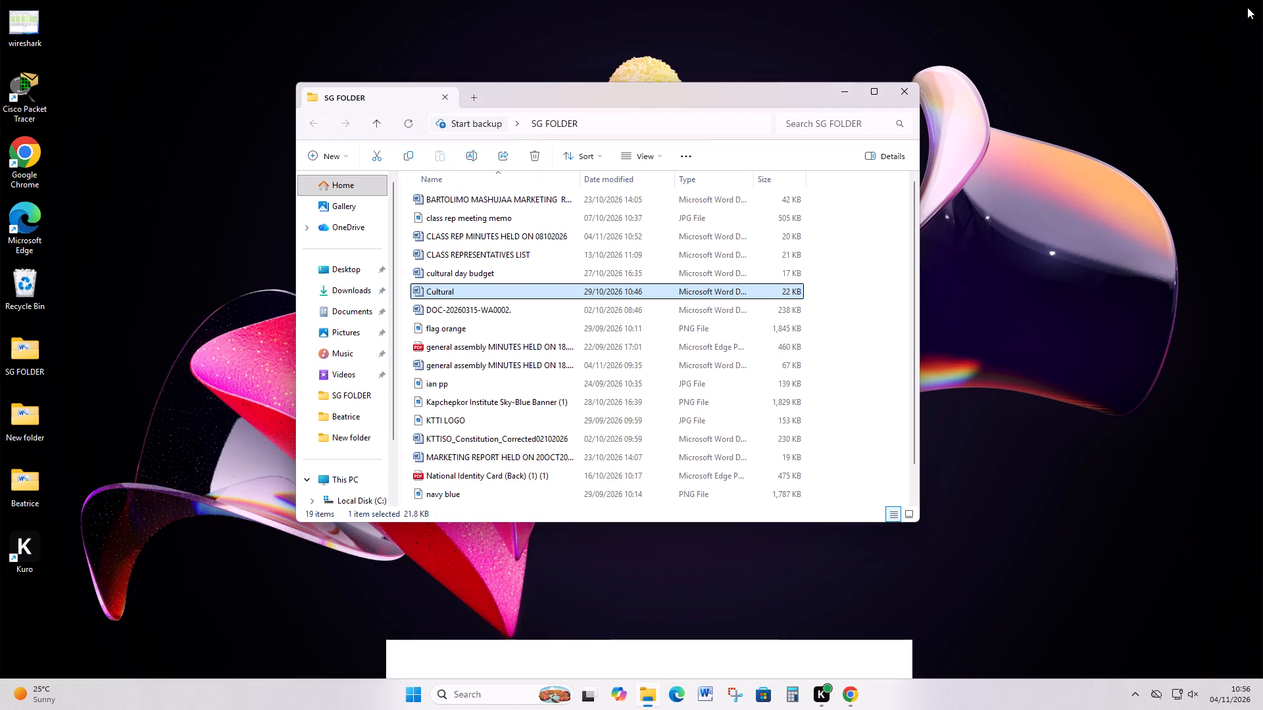
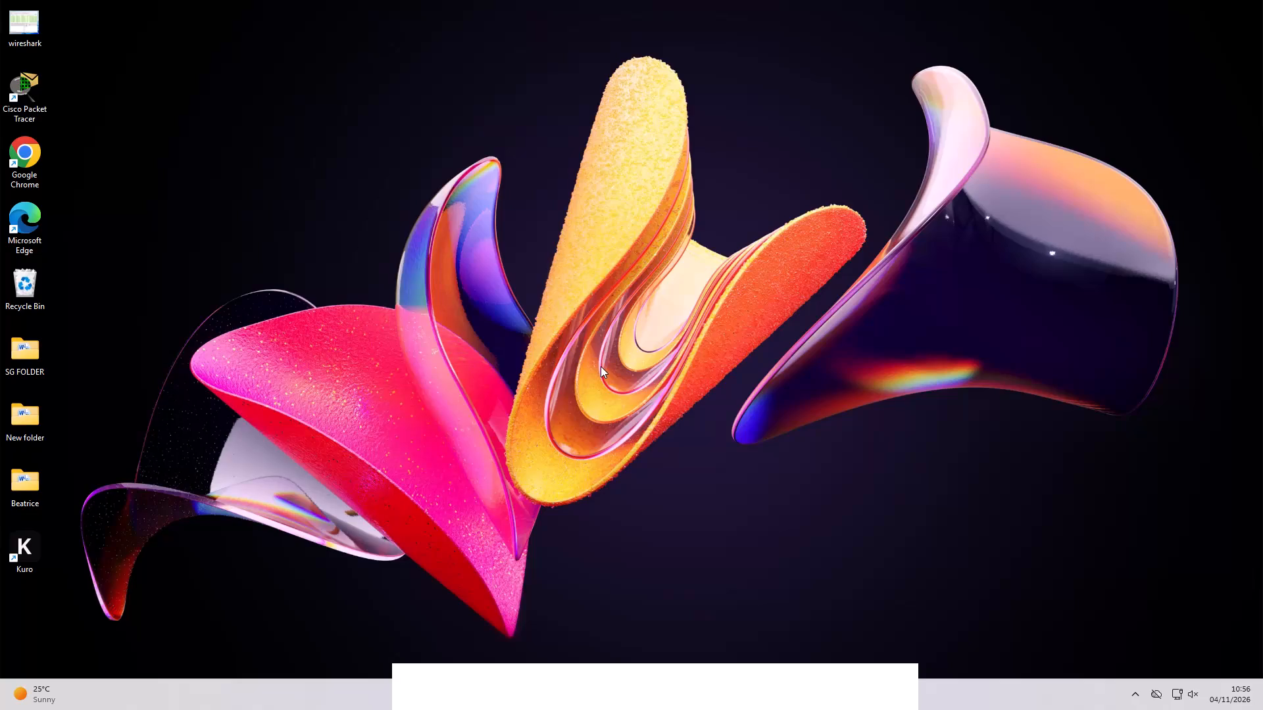
Open SG FOLDER from the desktop and look through its file list down to the last item.
{"action": "double_click", "coordinate": [22, 360]}
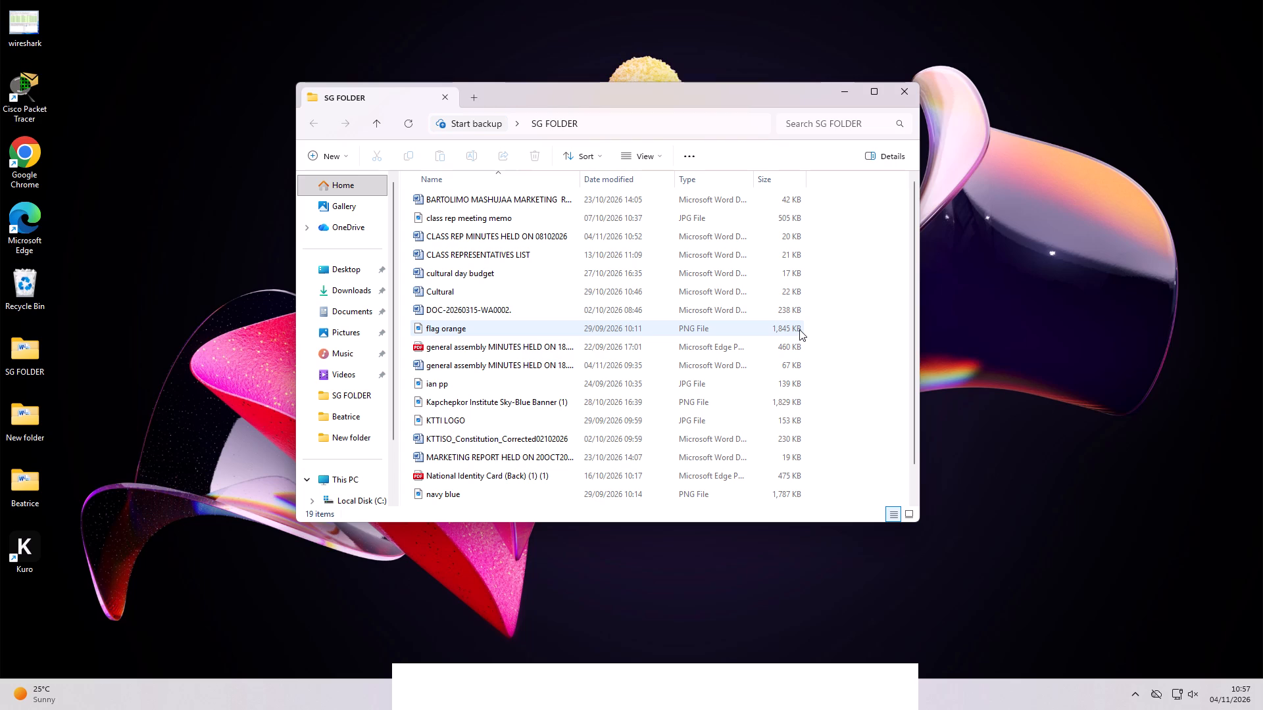
{"action": "scroll", "coordinate": [639, 324], "scroll_direction": "down", "scroll_amount": 5}
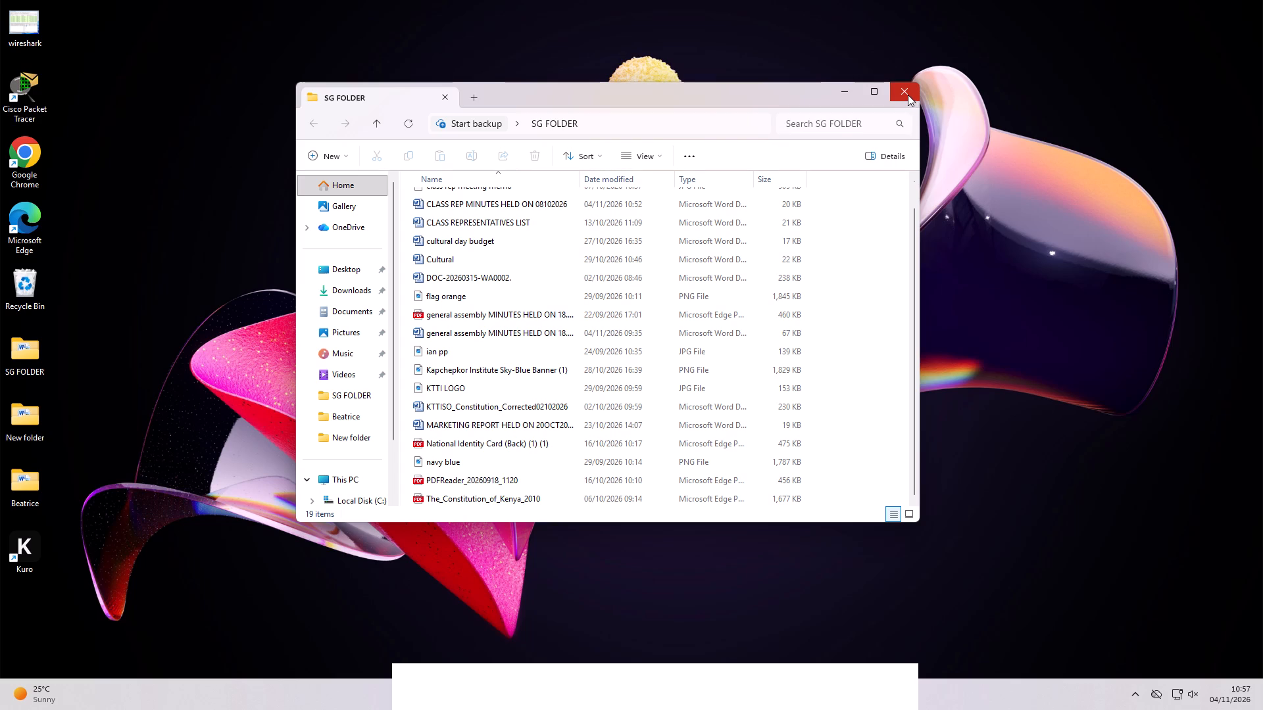
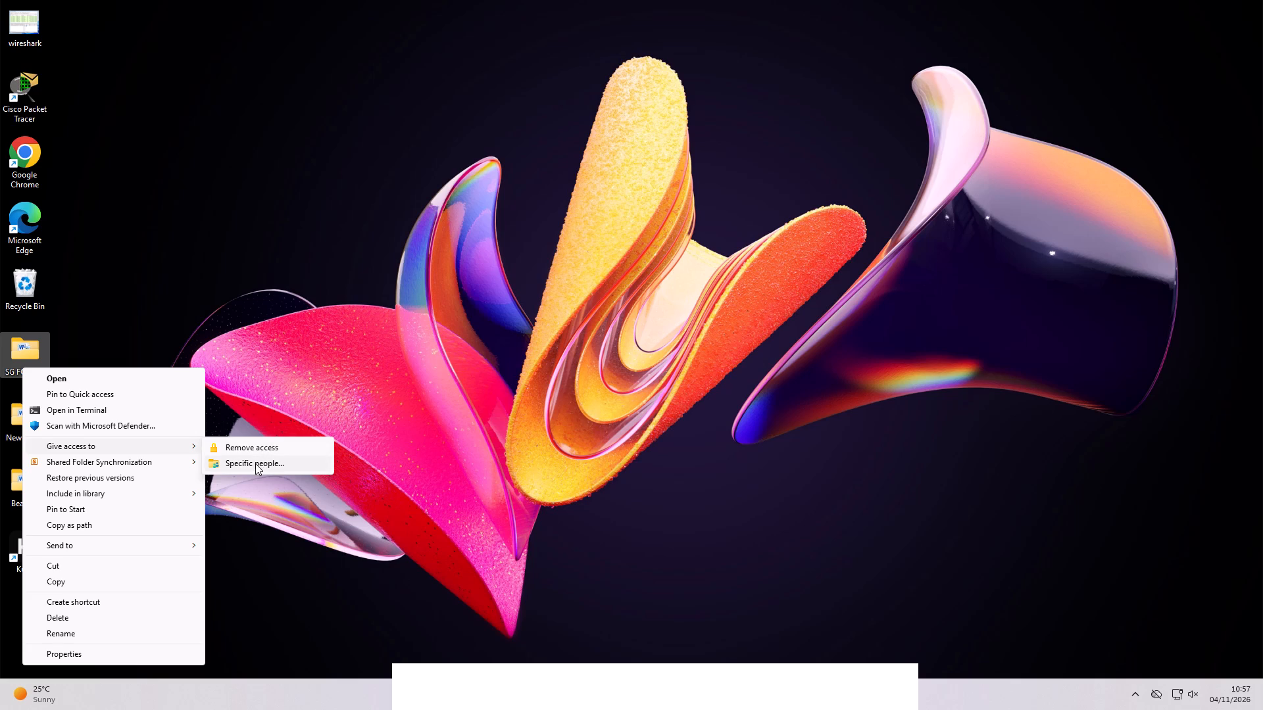
Set up network sharing of SG FOLDER with specific people, choosing ADMIN as the person to share with.
{"action": "left_click", "coordinate": [255, 463]}
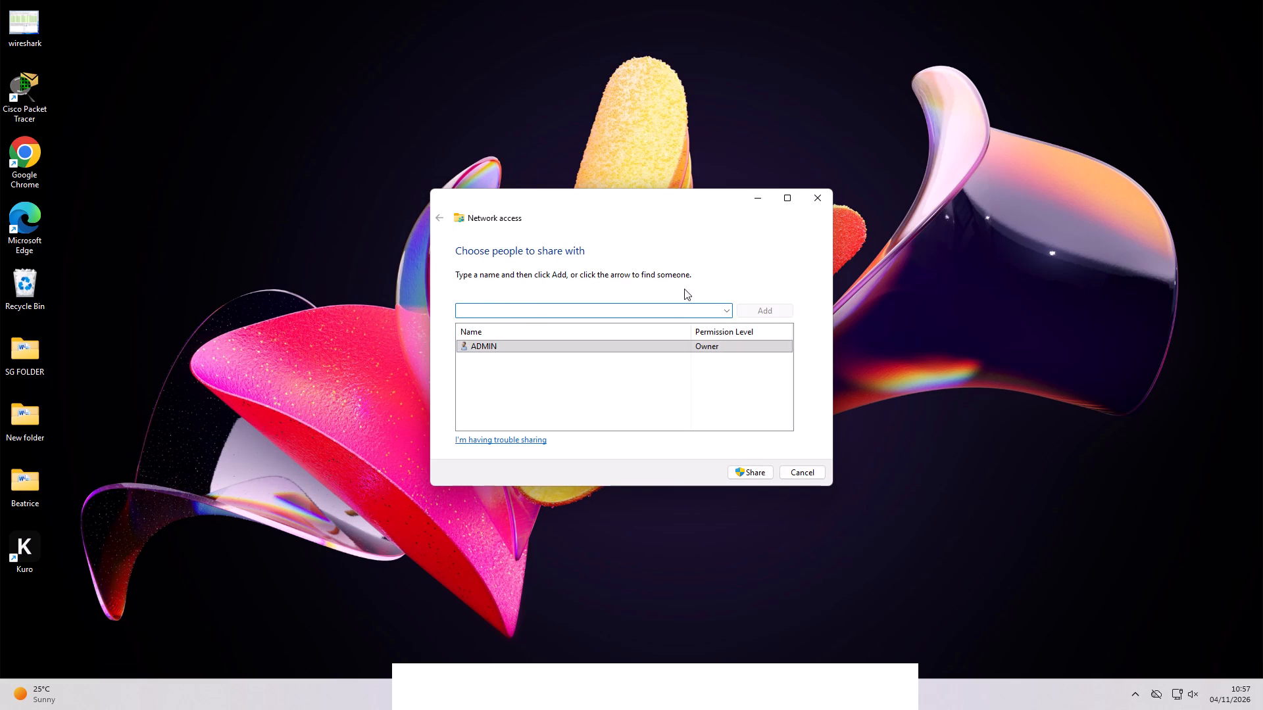
{"action": "left_click", "coordinate": [726, 308]}
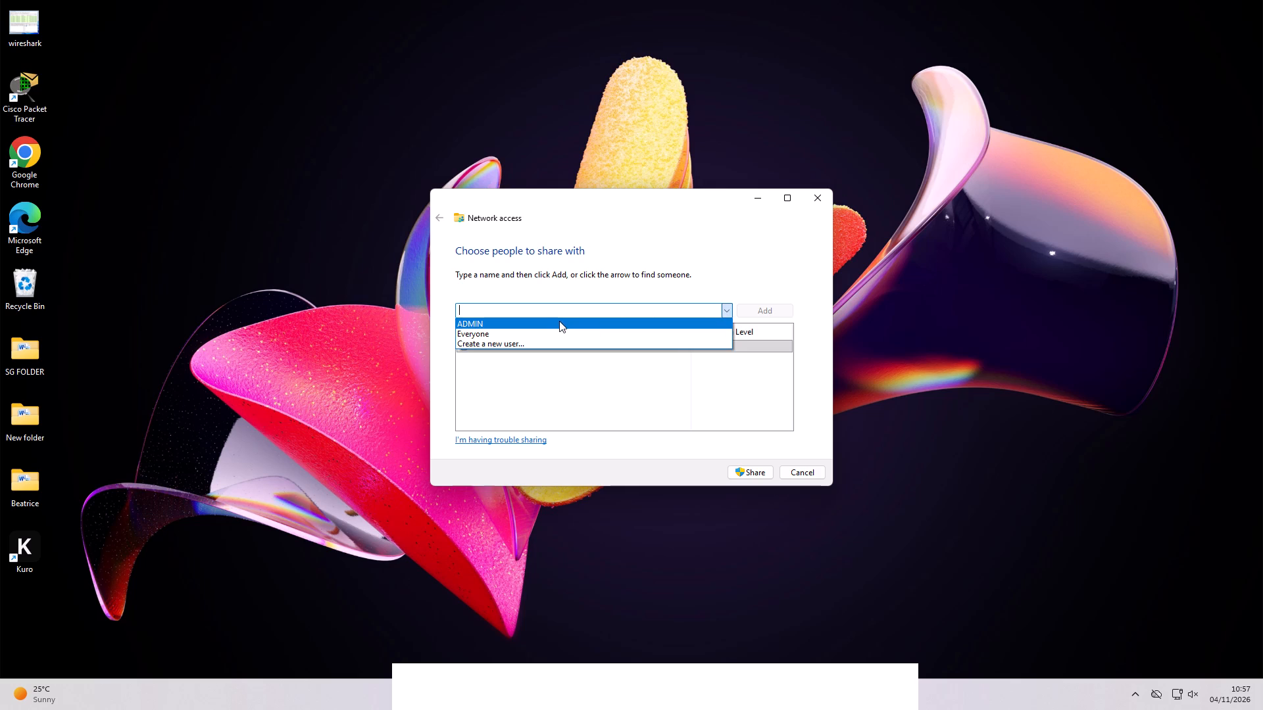
{"action": "left_click", "coordinate": [556, 321]}
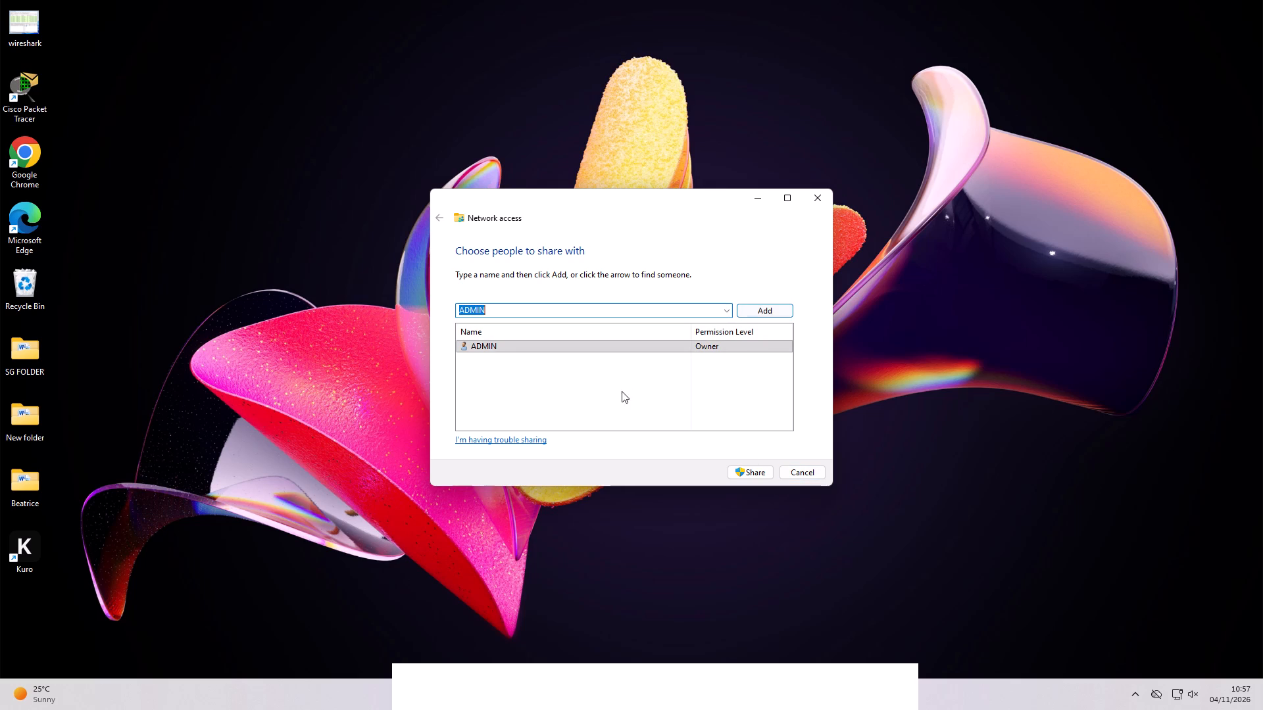
{"action": "left_click", "coordinate": [573, 381]}
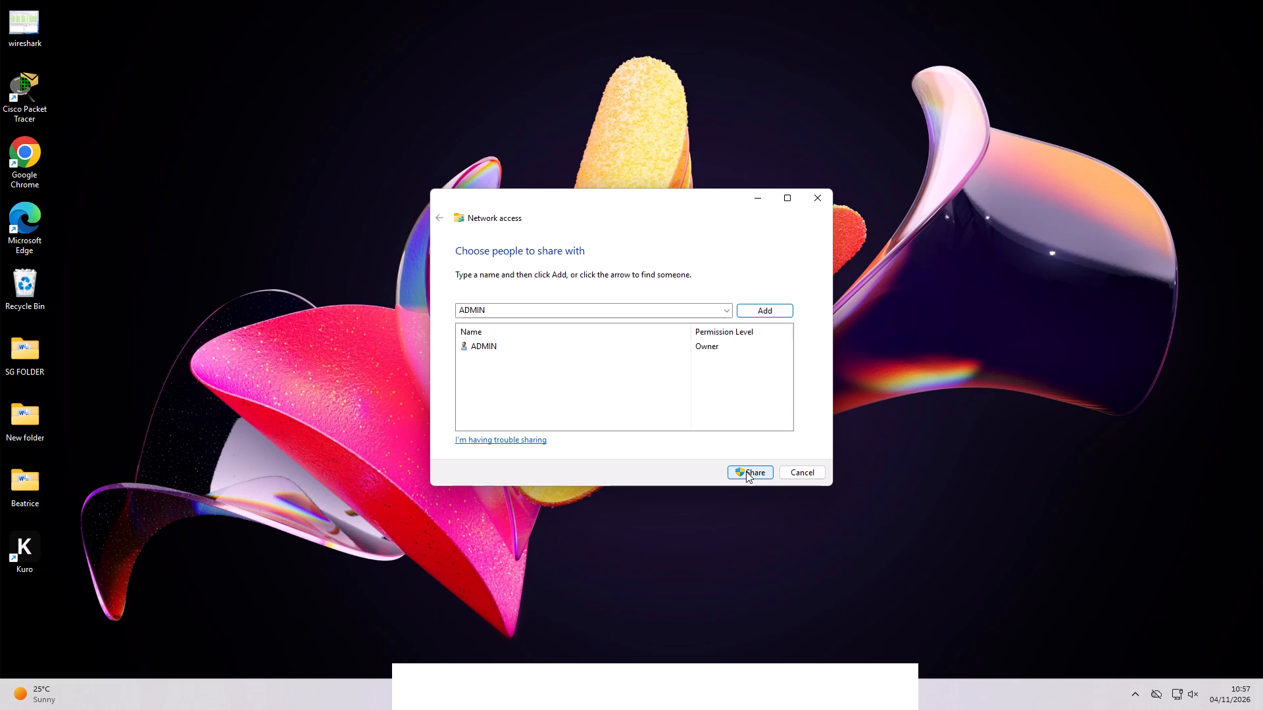
{"action": "left_click", "coordinate": [703, 348]}
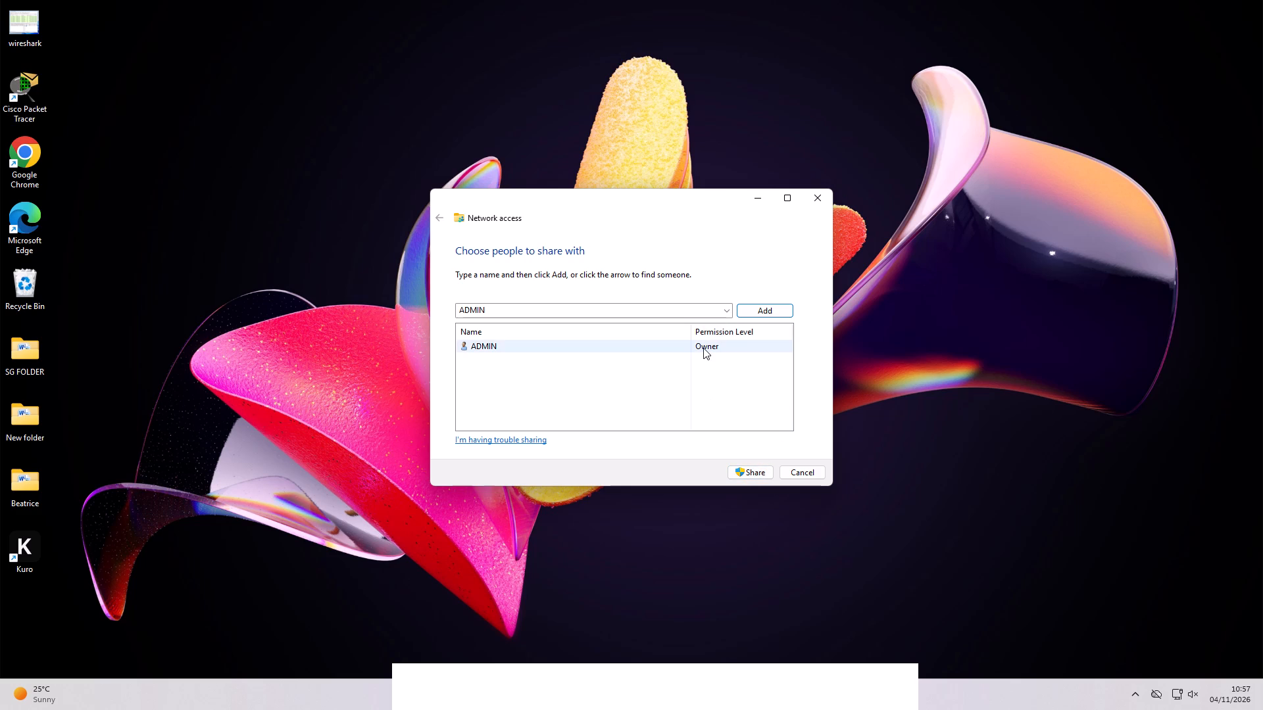
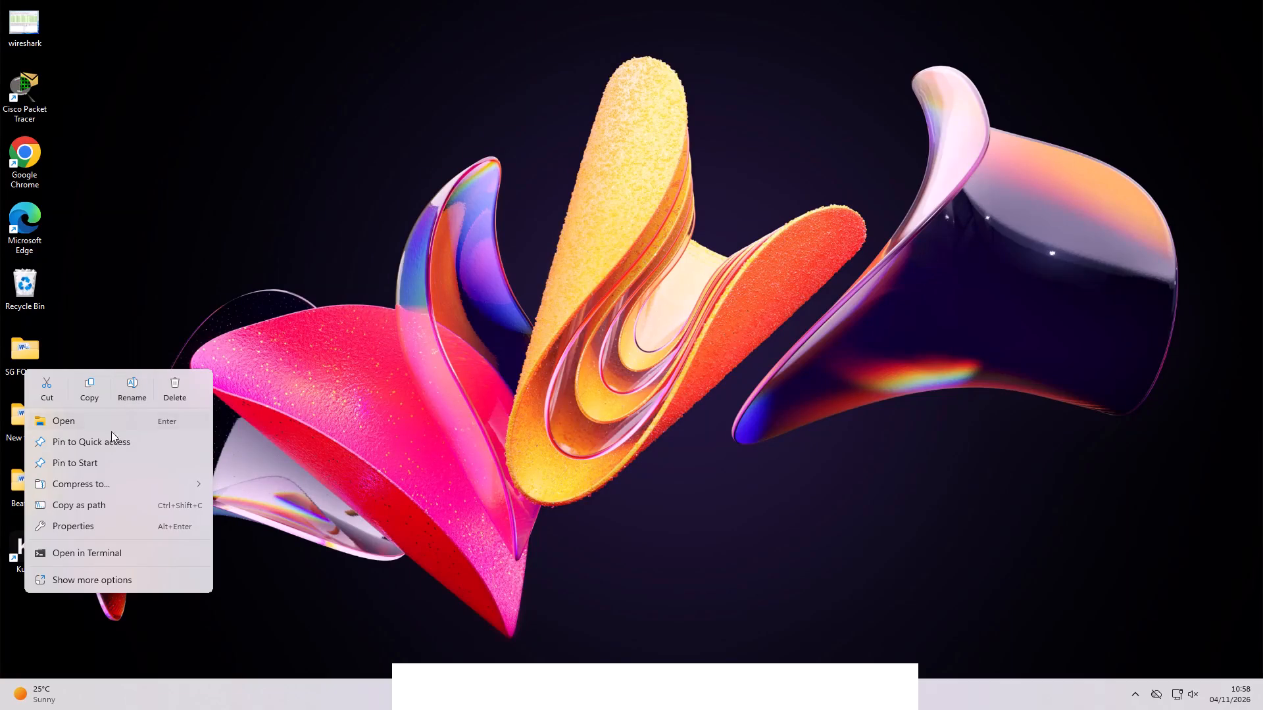
Start removing access to SG FOLDER, choosing to change its sharing permissions rather than stop sharing.
{"action": "left_click", "coordinate": [75, 587]}
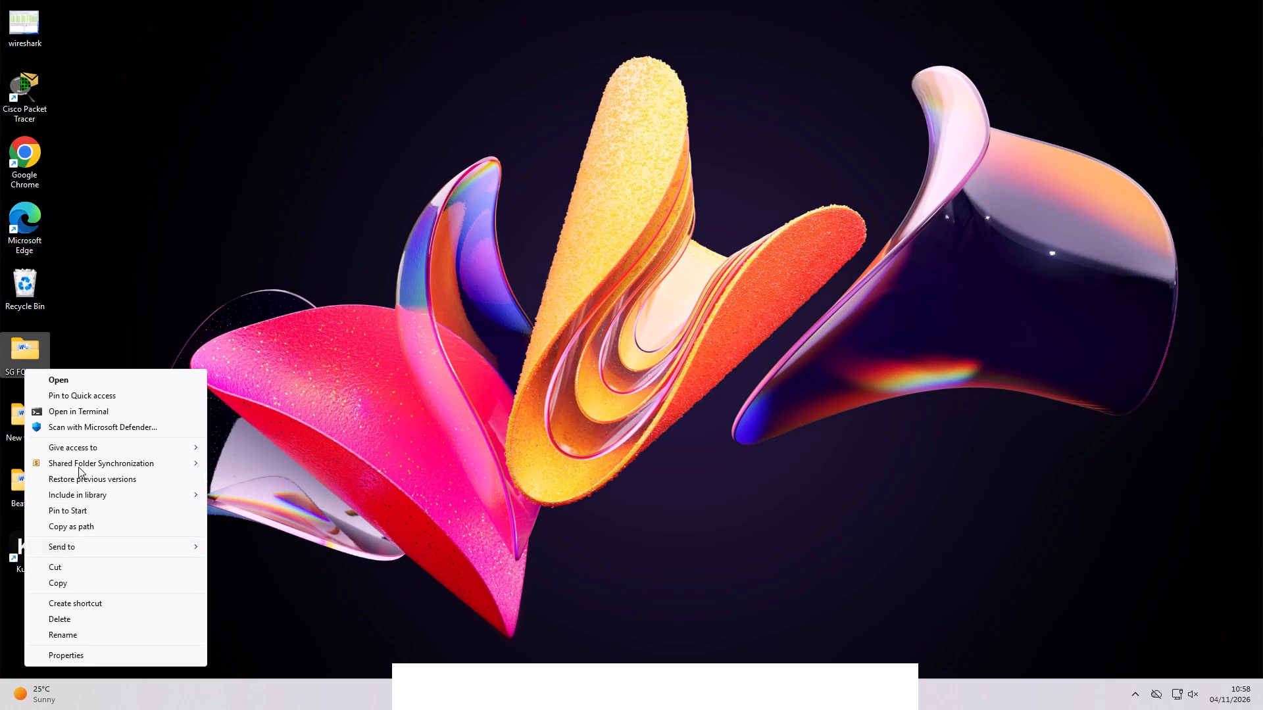
{"action": "left_click", "coordinate": [95, 447]}
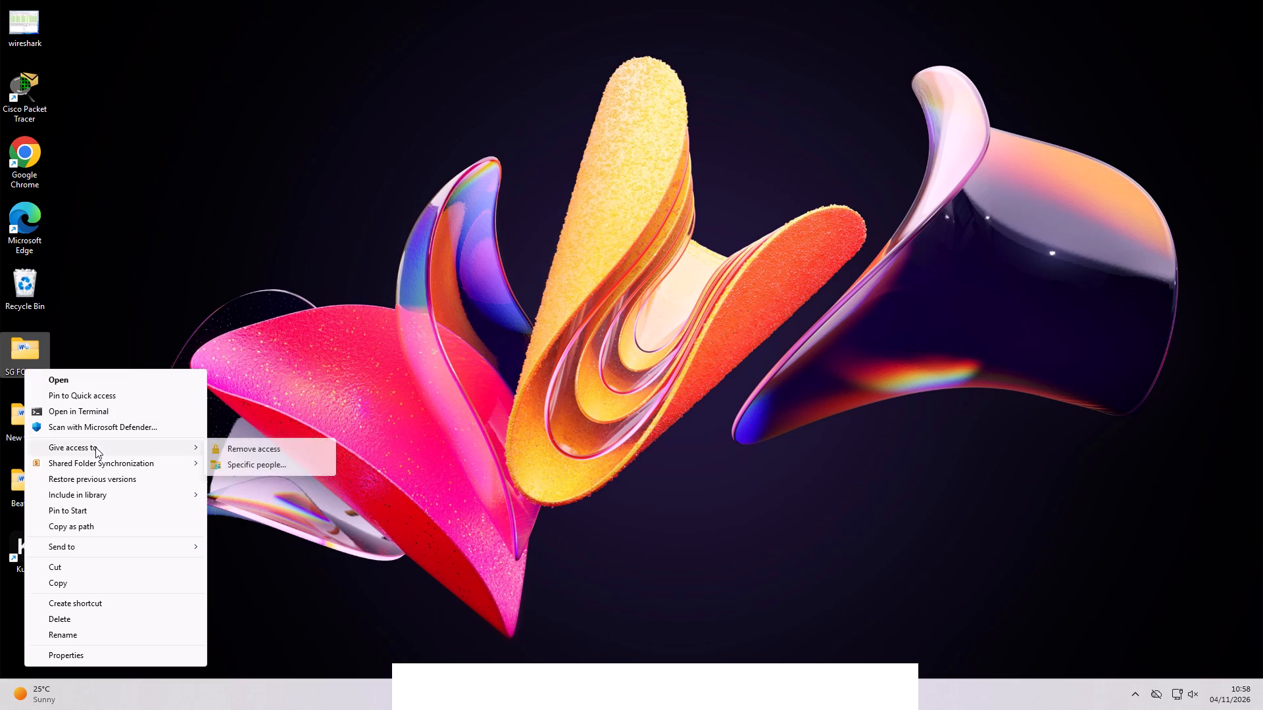
{"action": "left_click", "coordinate": [255, 450]}
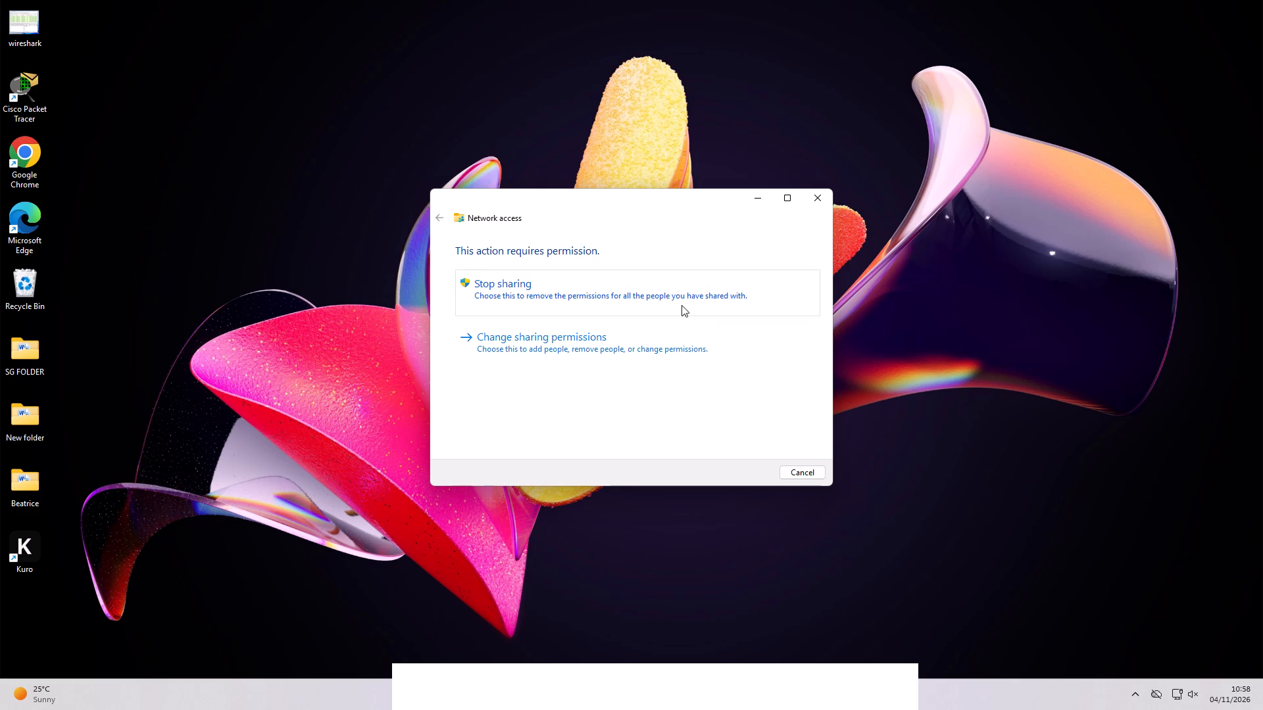
{"action": "left_click", "coordinate": [527, 360]}
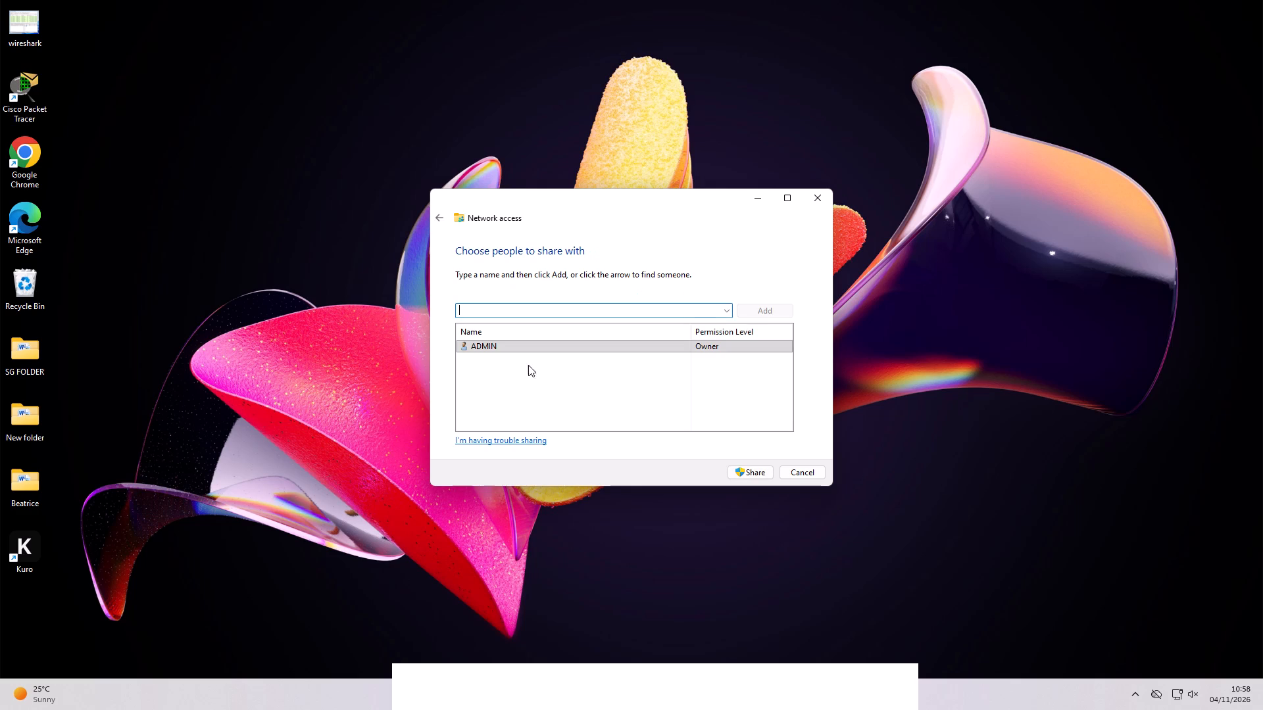